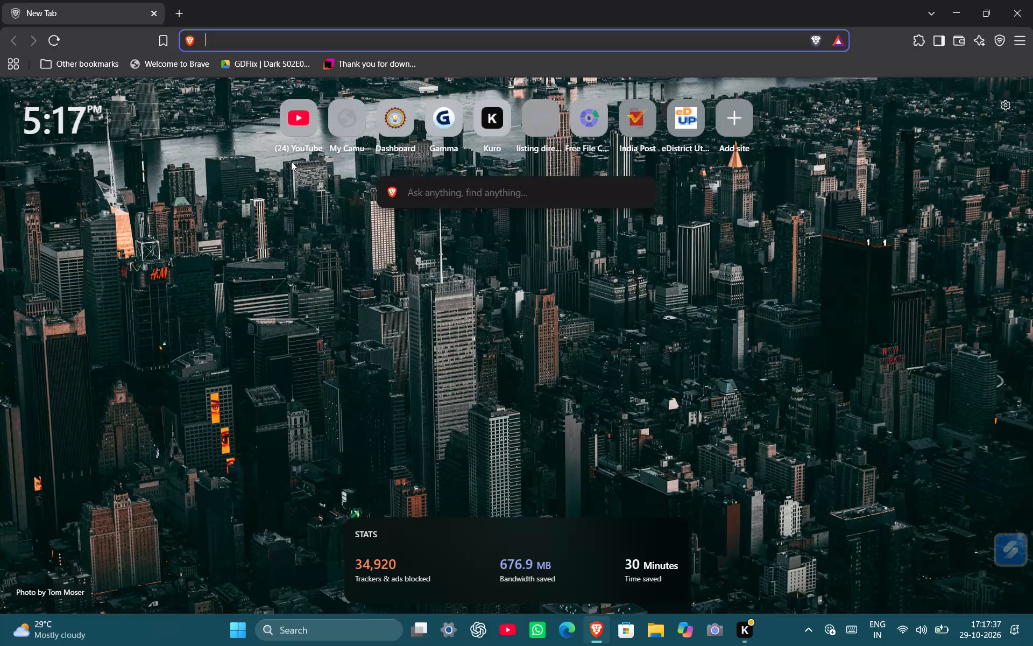
Search the web for "Logic gates".
text(Logic gates)
key(Return)
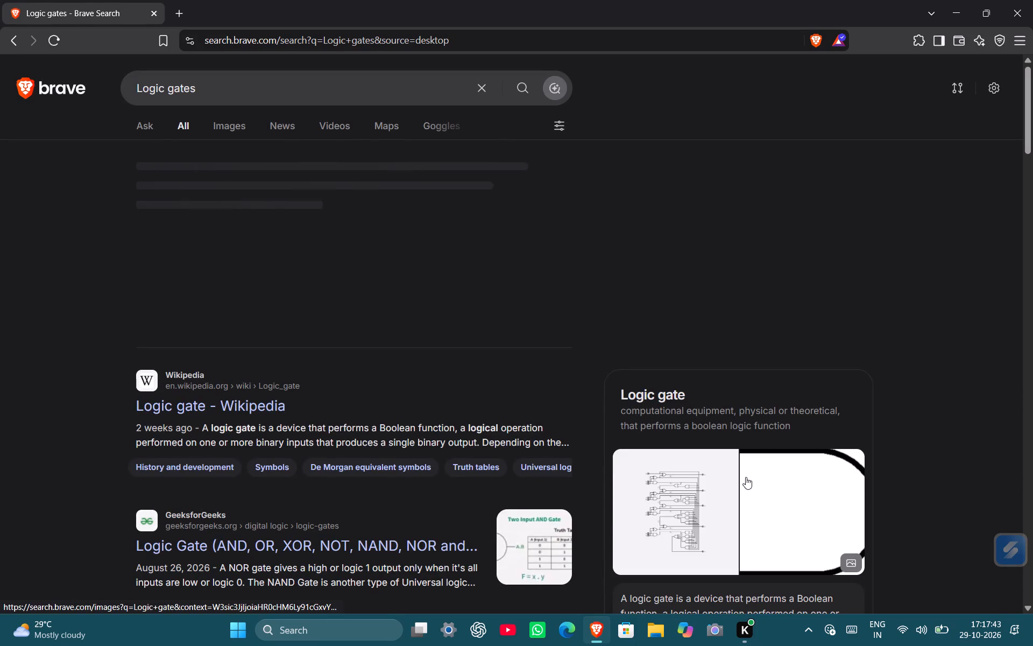
Launch Word, create a new blank document and maximize its window.
text(word)
key(Return)
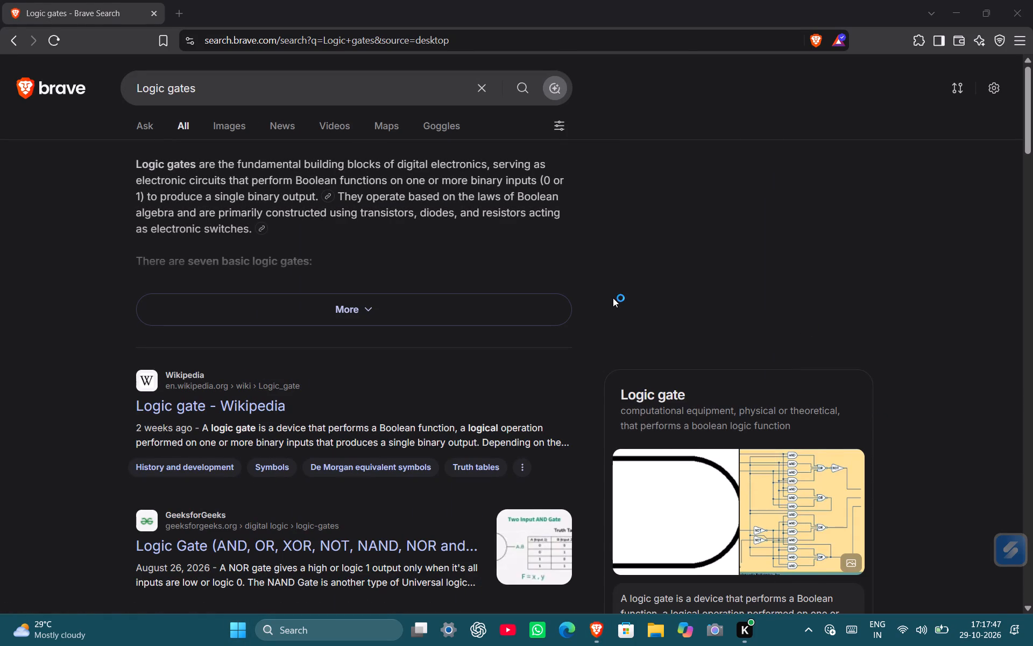
key(F5)
key(F5)
key(F5)
key(F5)
key(F5)
key(F5)
key(F5)
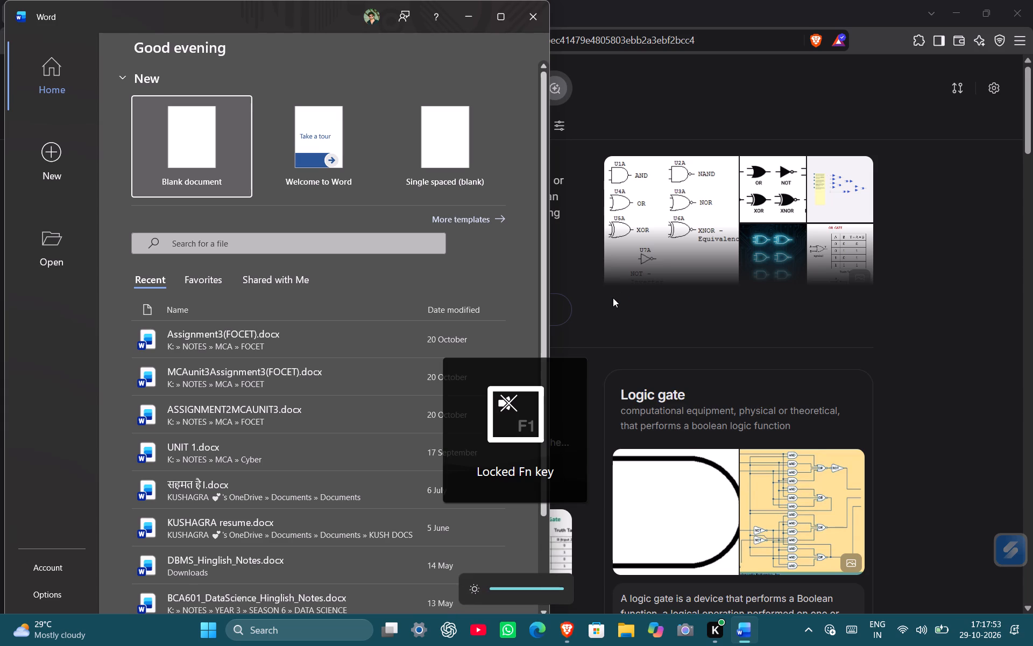
click(171, 134)
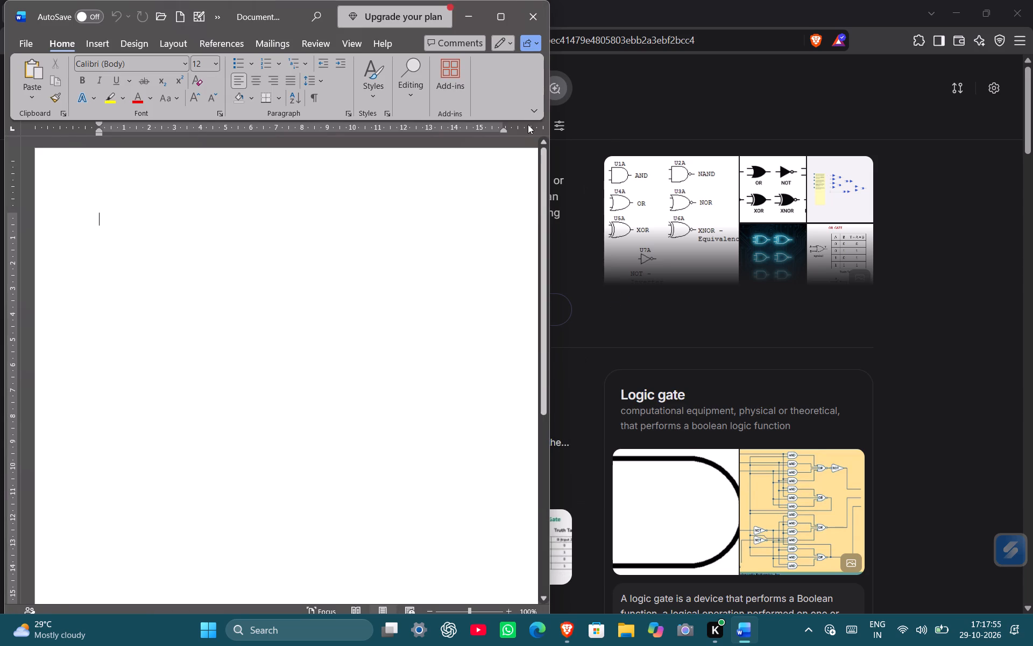
click(499, 17)
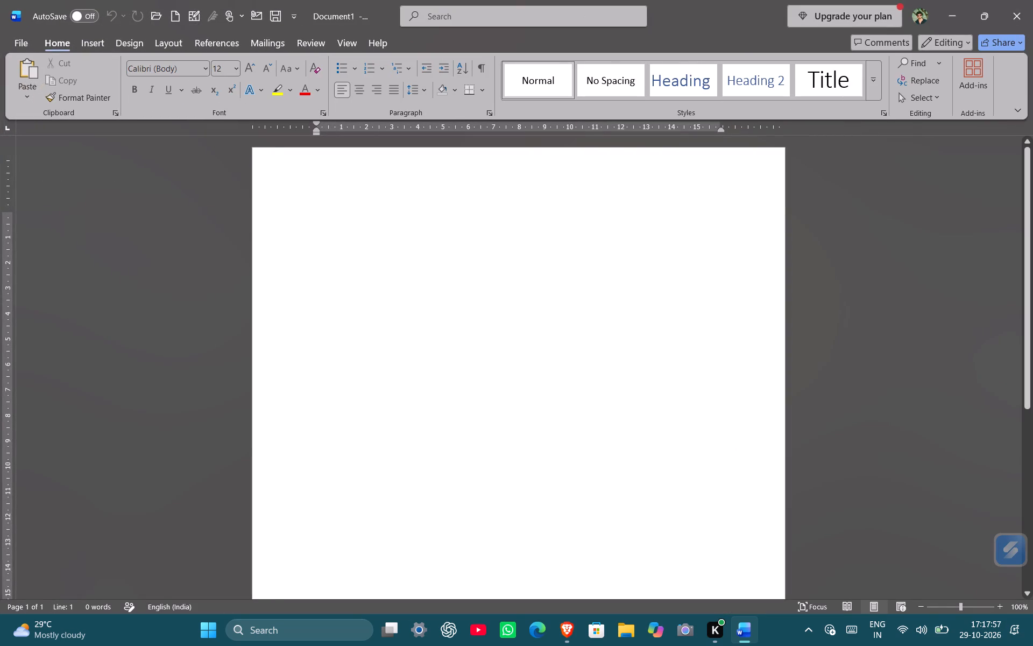
ctrl+scroll(529, 232, up, 4)
scroll(529, 232, up, 4)
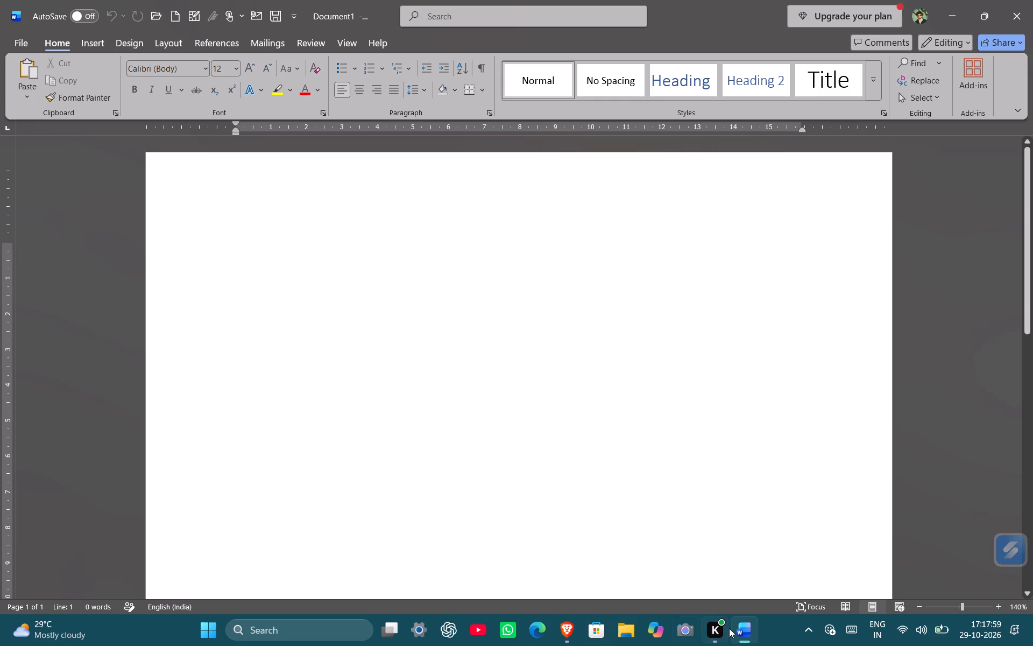
Switch to Brave, expand the answer on logic gates and open the GeeksforGeeks Logic Gates article from the results.
click(563, 630)
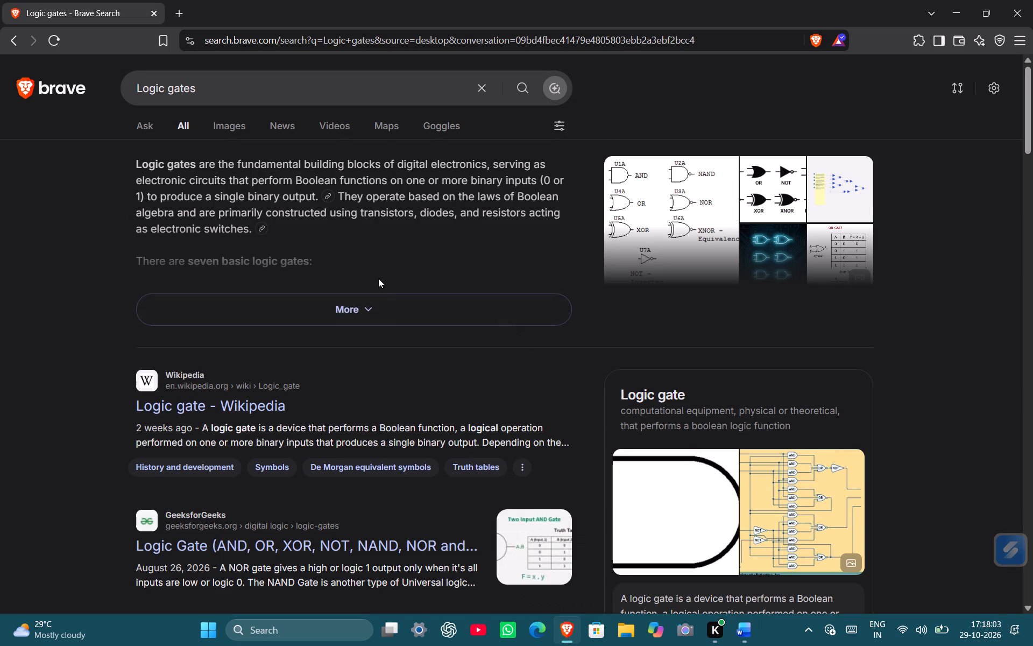
click(376, 314)
scroll(376, 314, down, 3)
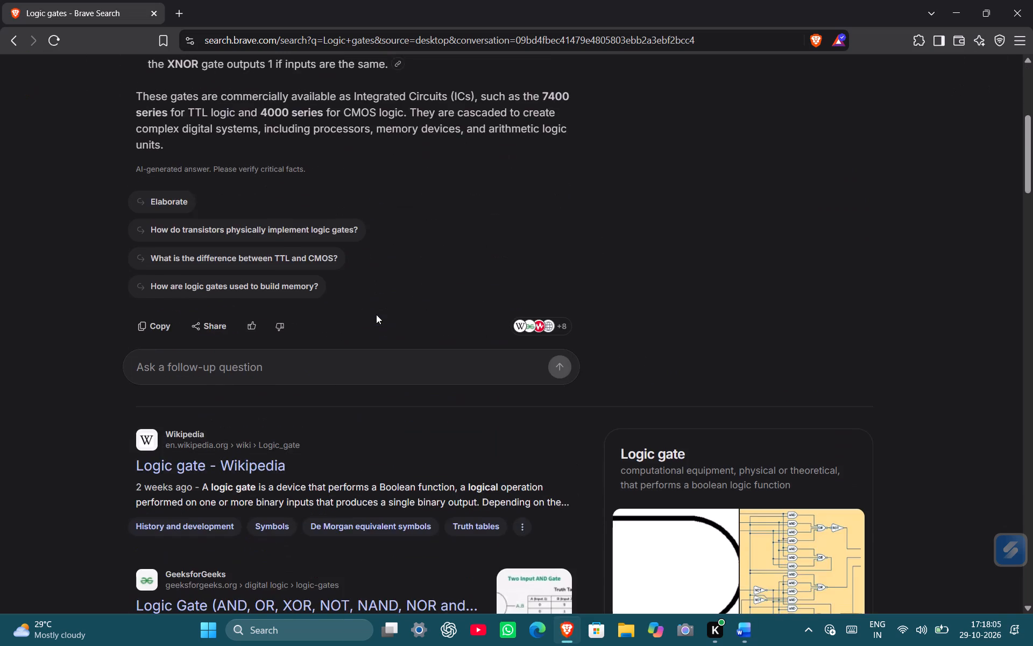
scroll(376, 314, down, 3)
click(252, 396)
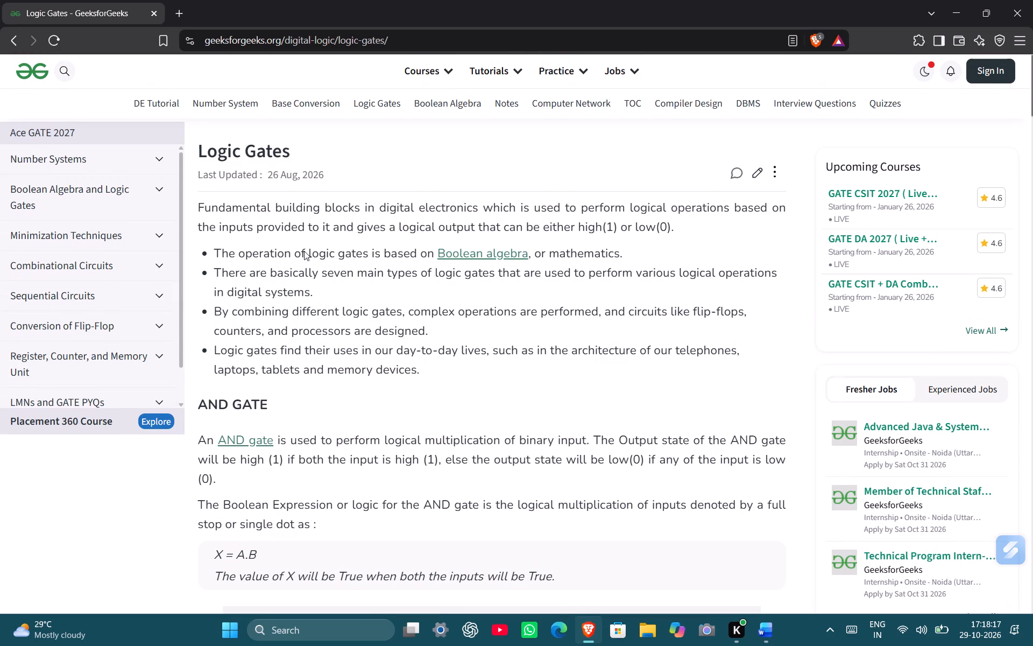
Copy the article title "Logic Gates" from the GeeksforGeeks page into the blank Word document.
click(763, 633)
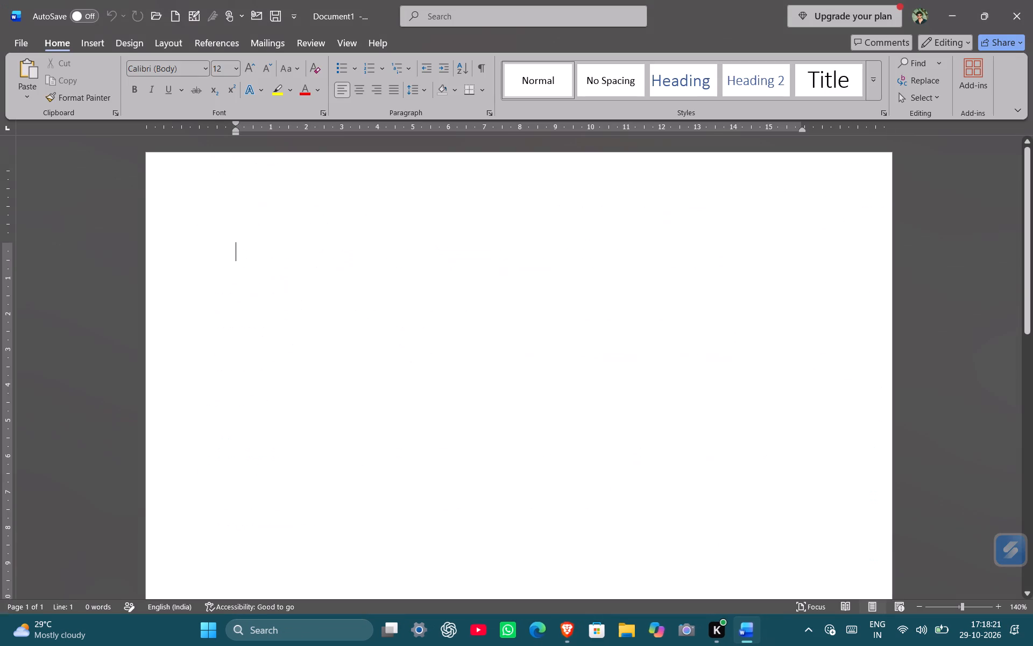
click(572, 629)
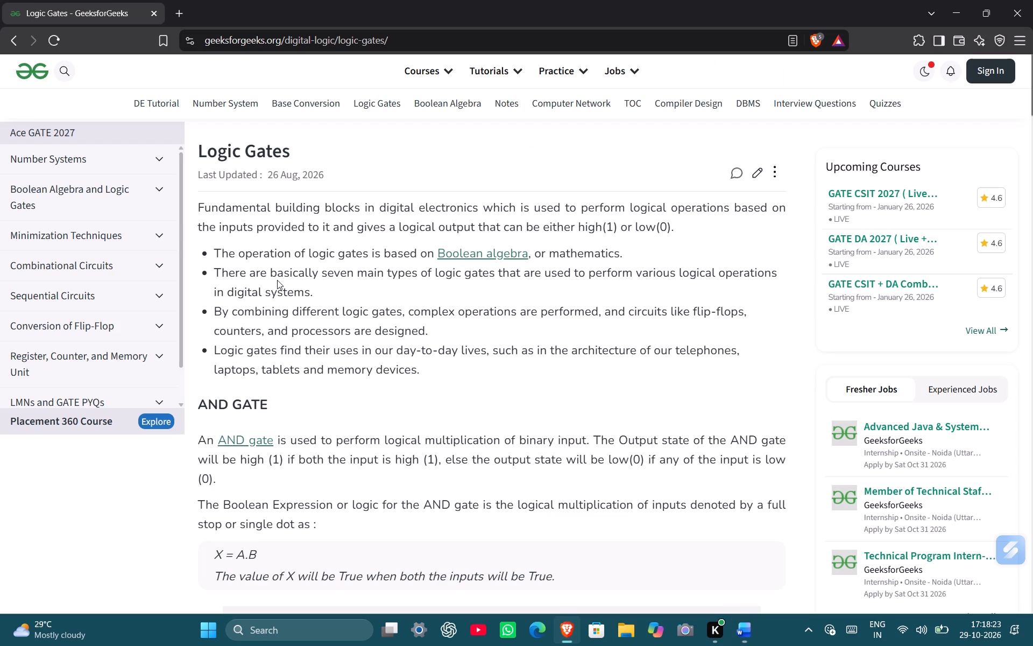
drag(199, 152, 291, 162)
key(ctrl+c)
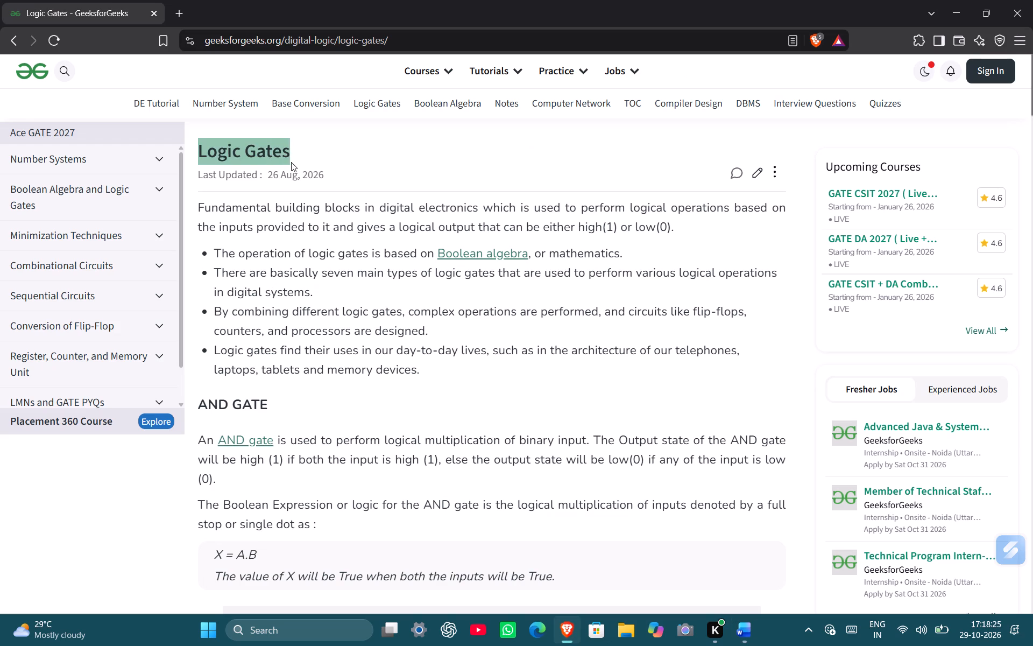
key(ctrl+v)
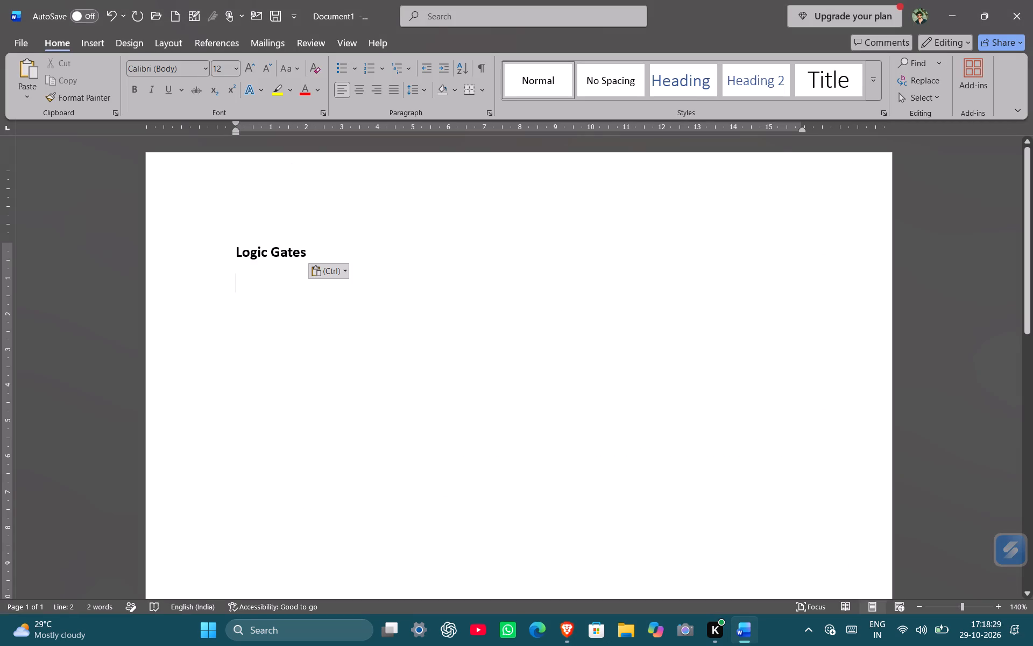
Increase the font size of all the document text to 16.
key(ctrl+a)
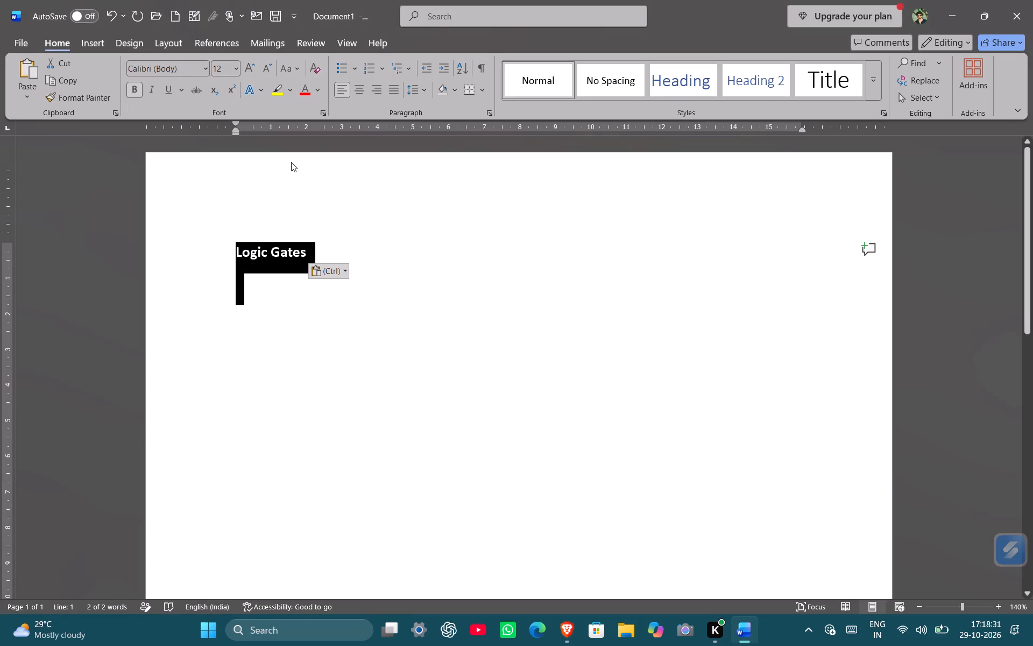
key(ctrl+shift+period)
key(ctrl+shift+period)
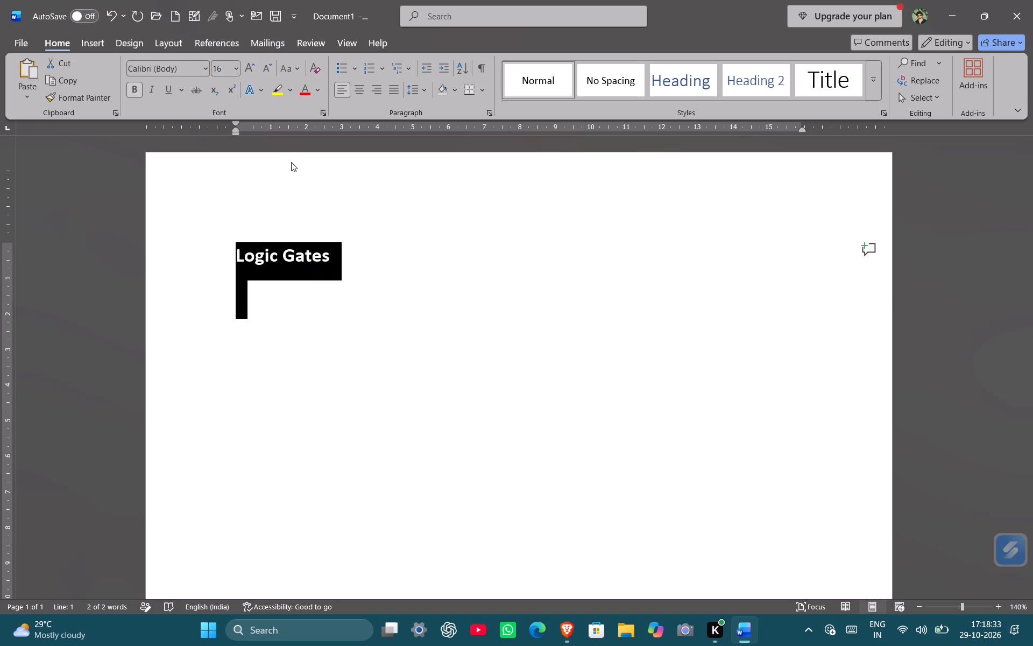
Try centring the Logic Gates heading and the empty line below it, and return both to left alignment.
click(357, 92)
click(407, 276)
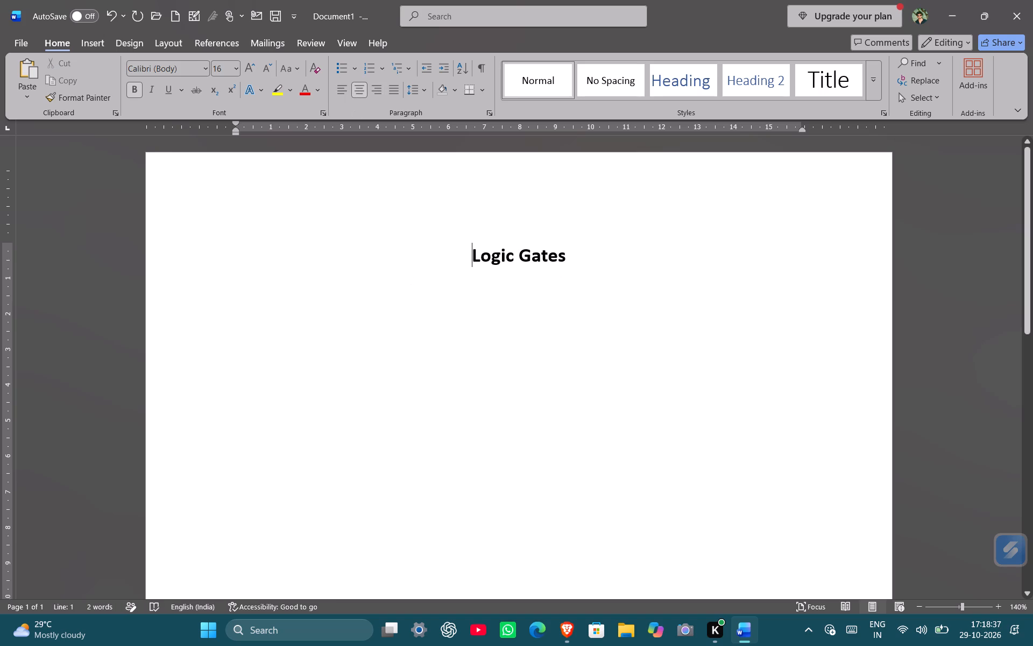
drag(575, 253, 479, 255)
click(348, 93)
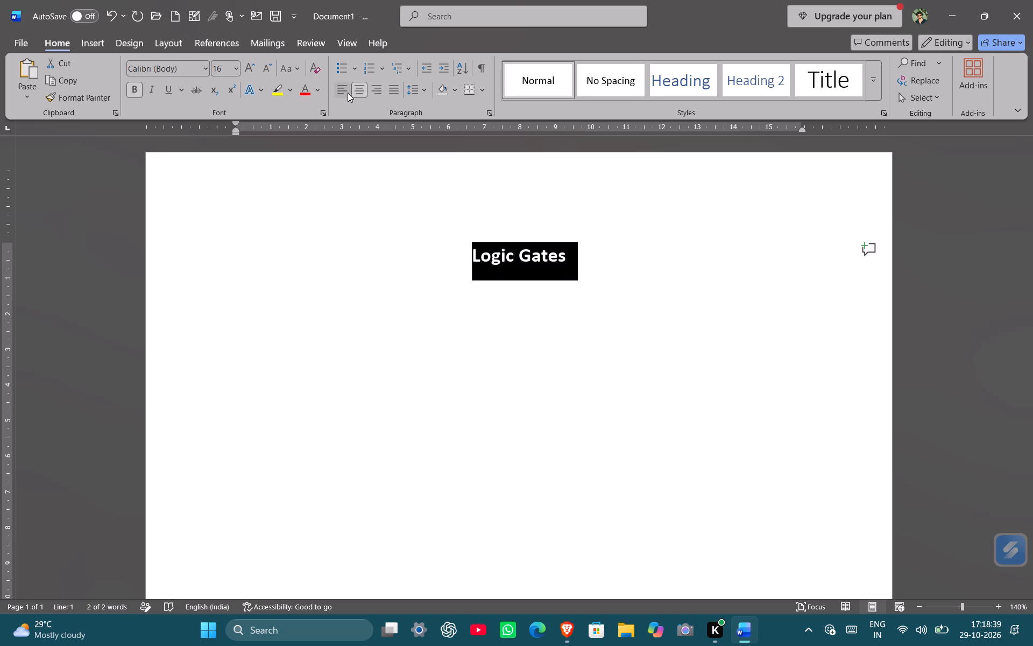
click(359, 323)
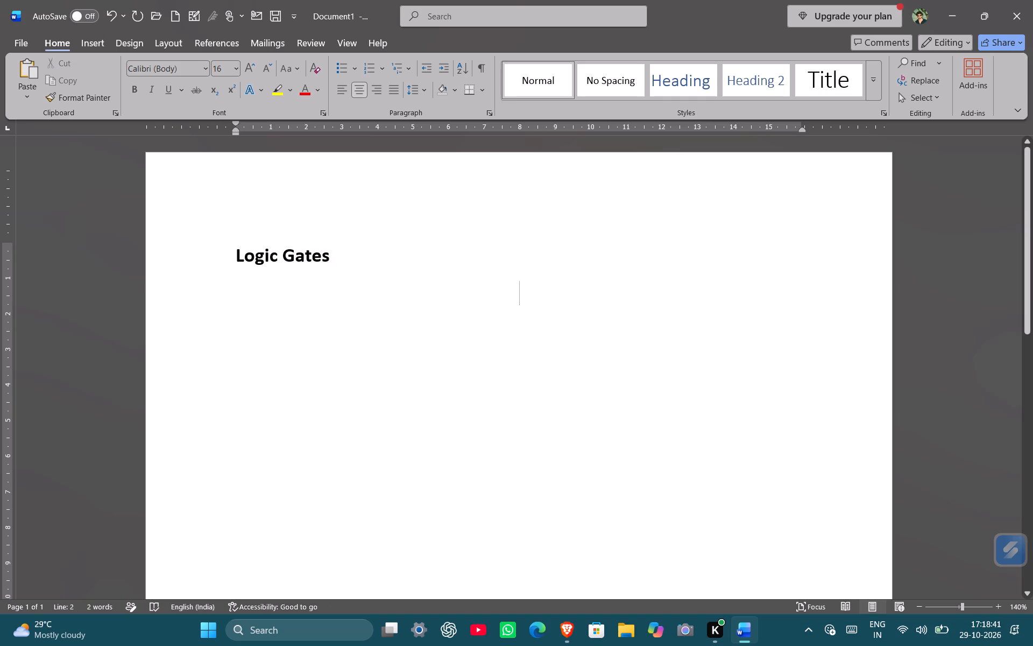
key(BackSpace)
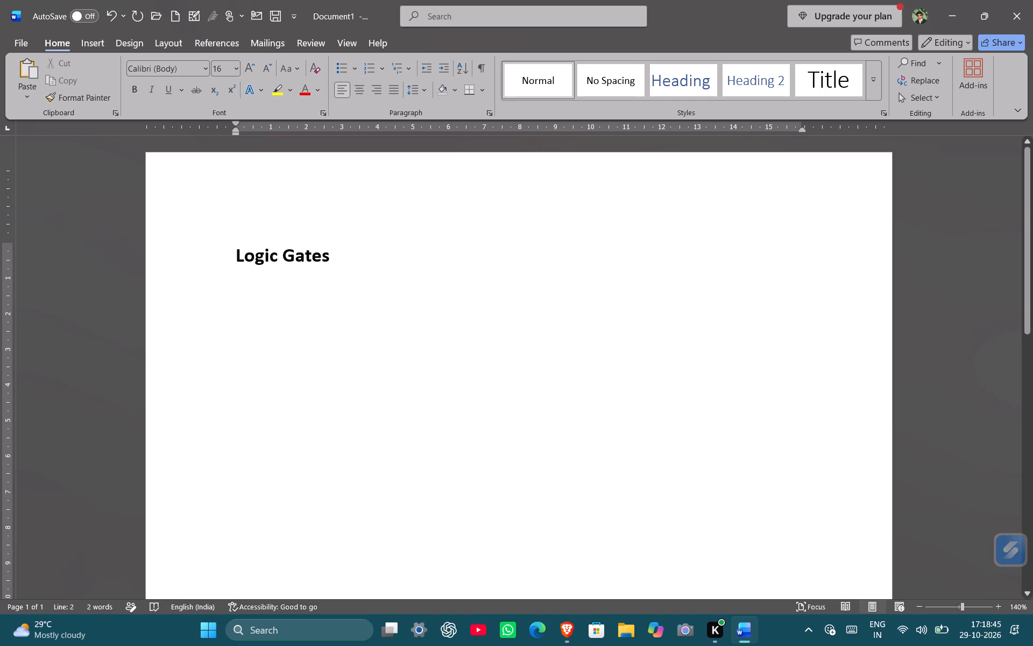
Copy the article's introductory paragraph and its four bullet points from Brave into Word below the Logic Gates heading.
click(568, 619)
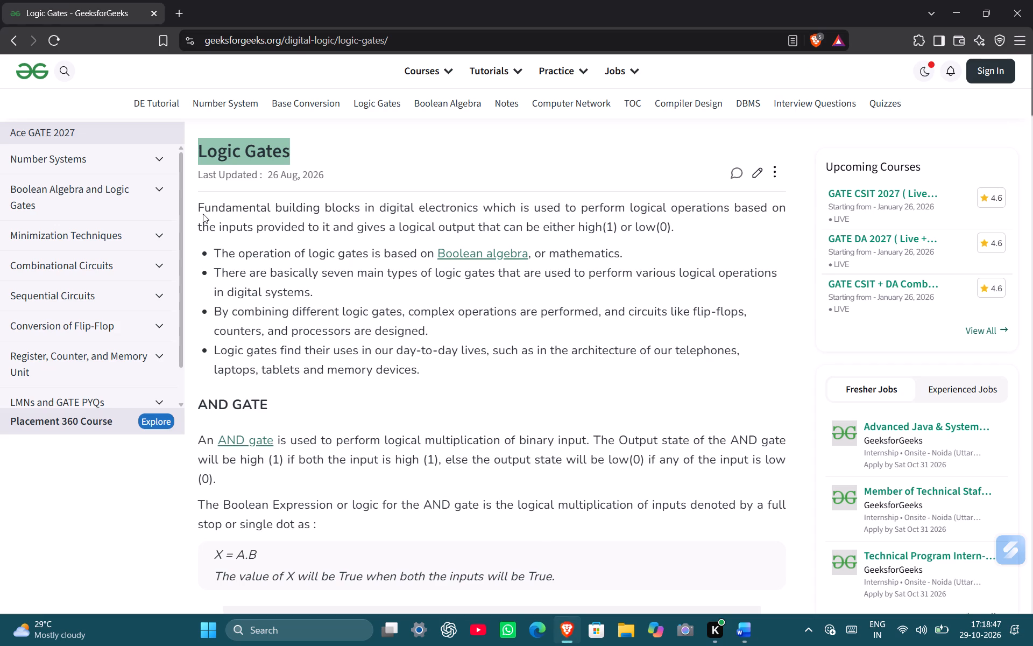
drag(201, 213, 240, 208)
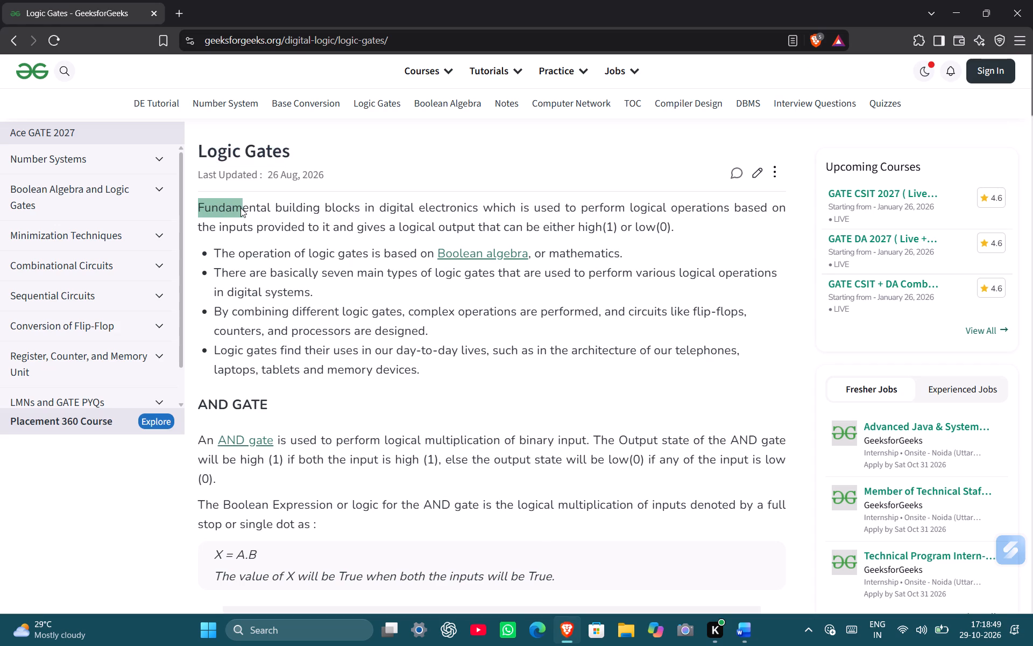
drag(240, 208, 427, 376)
scroll(250, 221, right, 1)
key(ctrl+c)
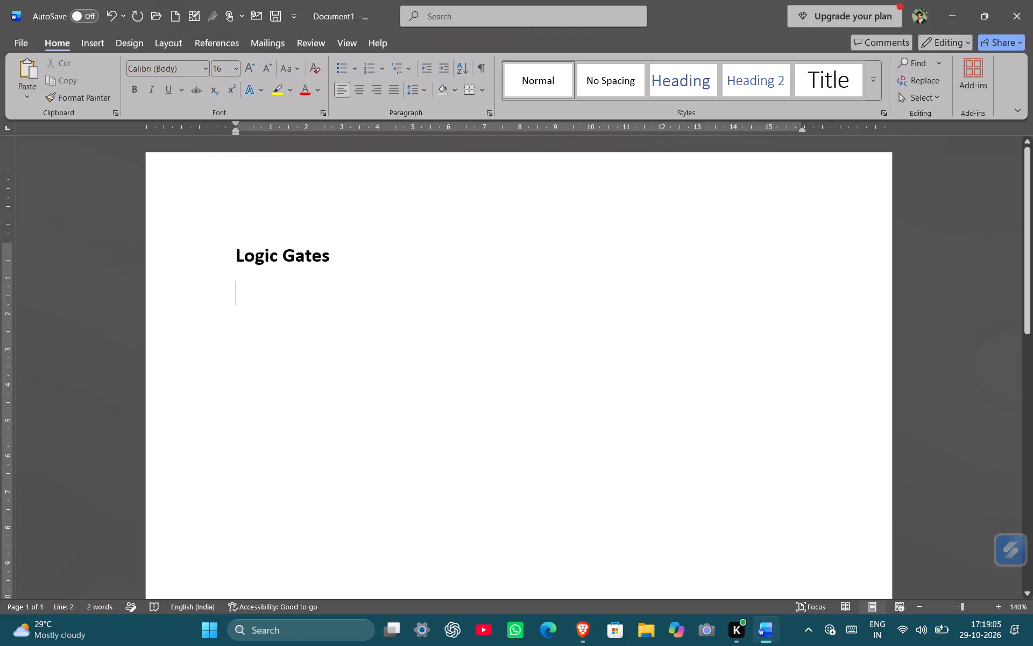
key(ctrl+v)
Reduce the pasted introductory paragraph and bullet points to font size 14.
scroll(419, 343, up, 1)
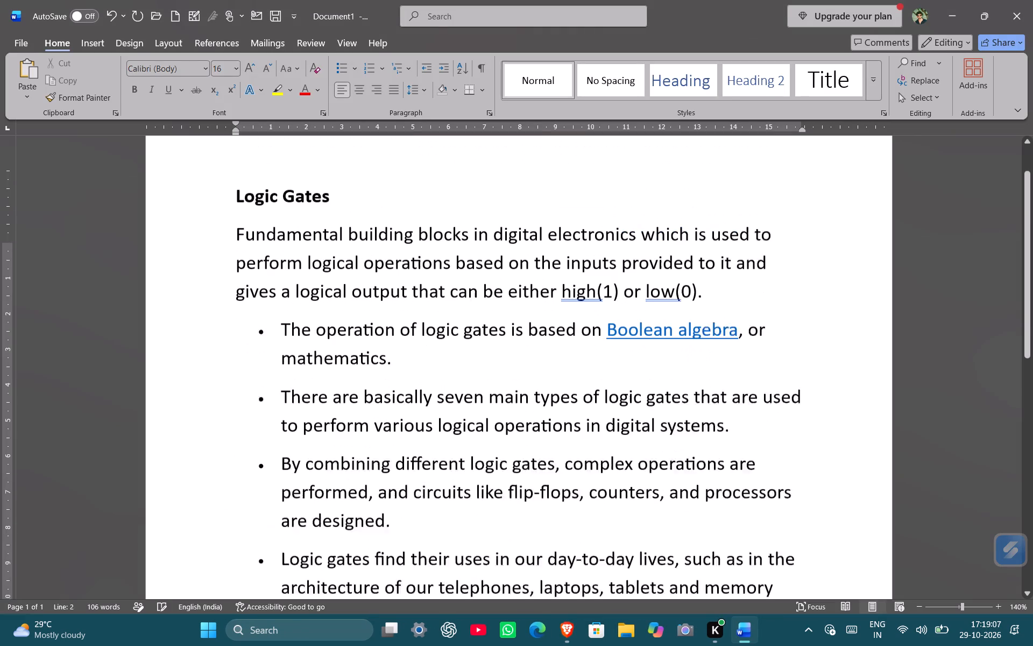
scroll(419, 343, up, 1)
drag(232, 290, 331, 612)
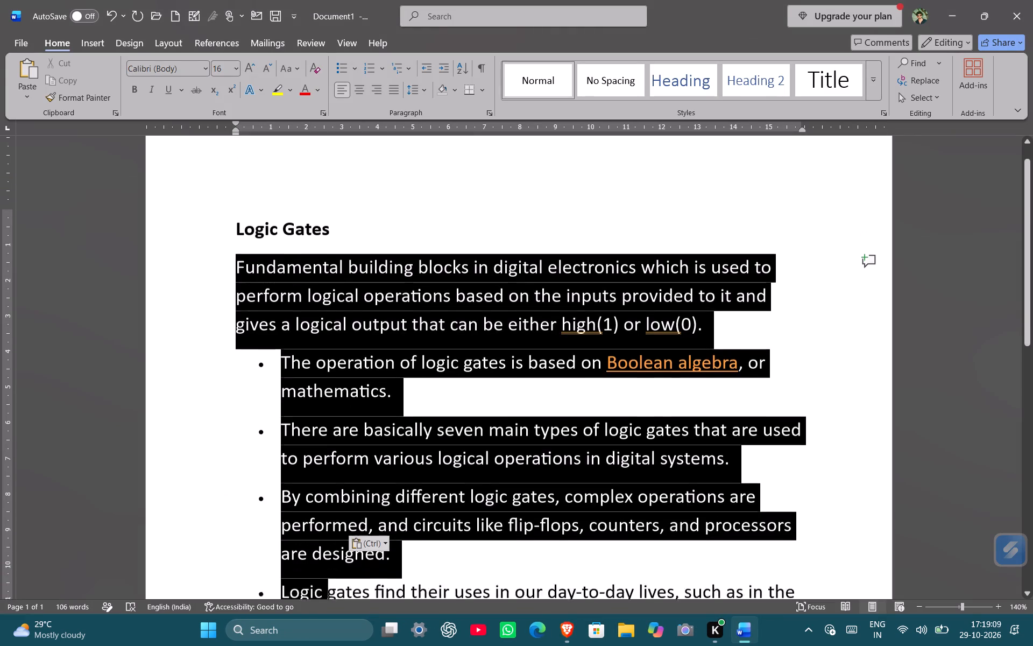
drag(331, 612, 364, 495)
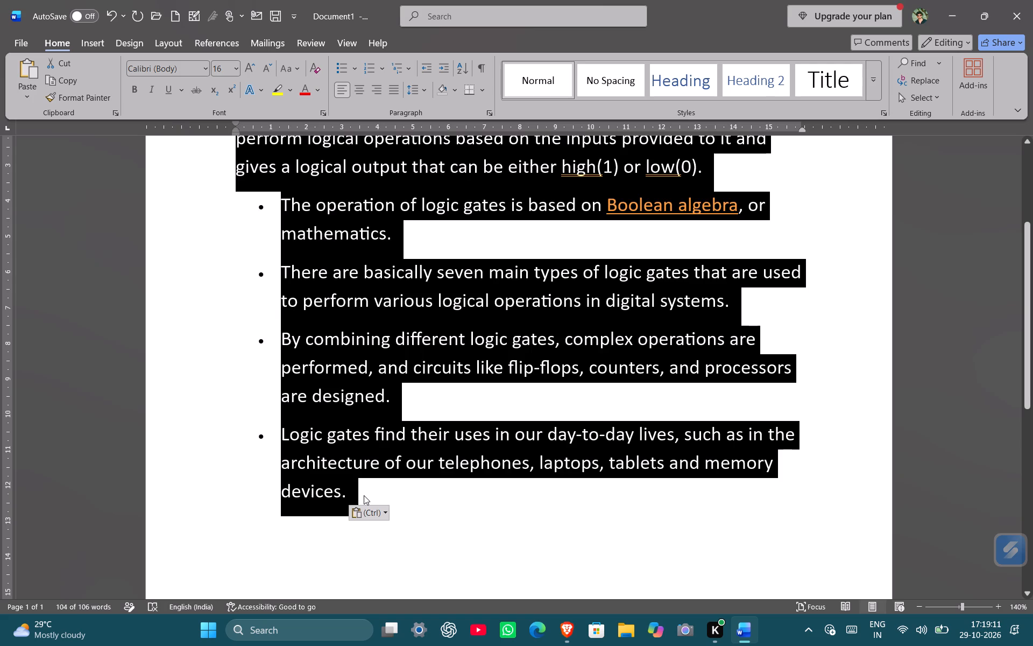
key(ctrl+shift+comma)
click(550, 350)
scroll(550, 350, up, 2)
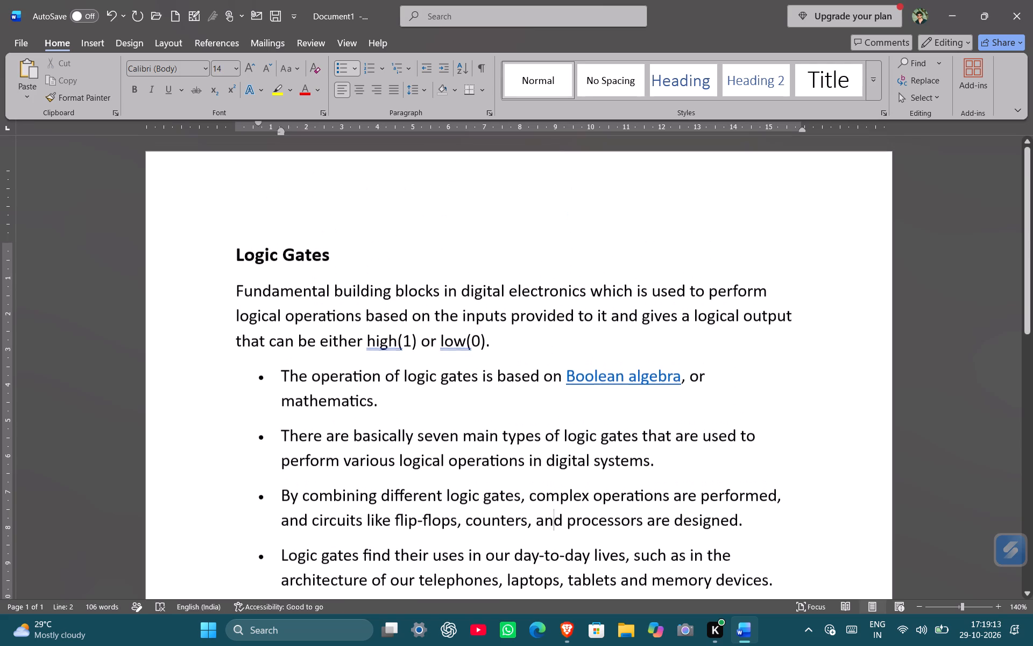
scroll(550, 350, down, 1)
scroll(550, 350, up, 1)
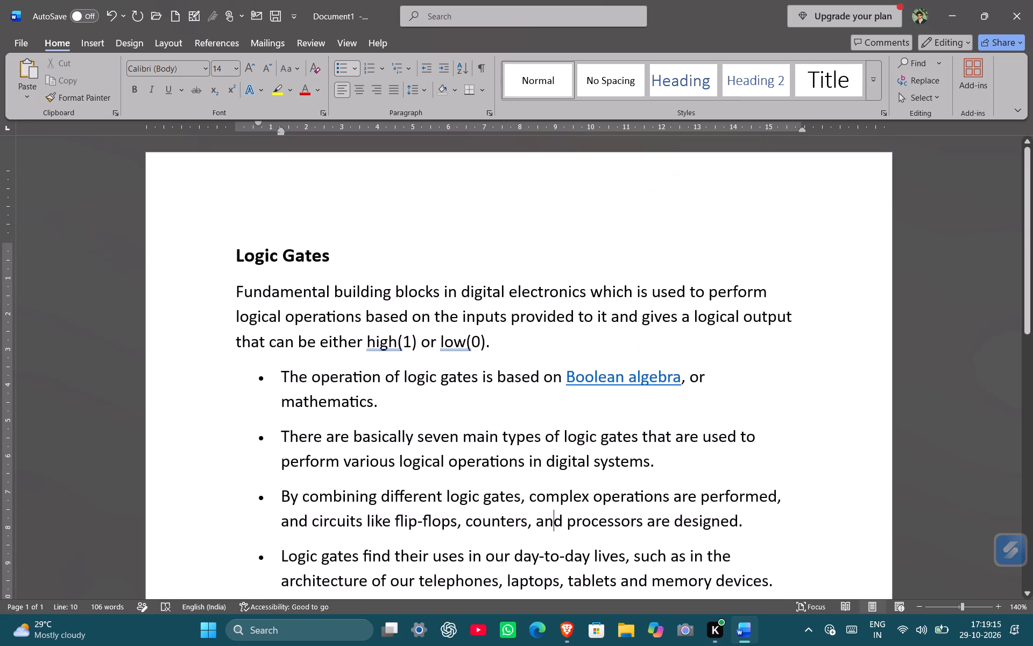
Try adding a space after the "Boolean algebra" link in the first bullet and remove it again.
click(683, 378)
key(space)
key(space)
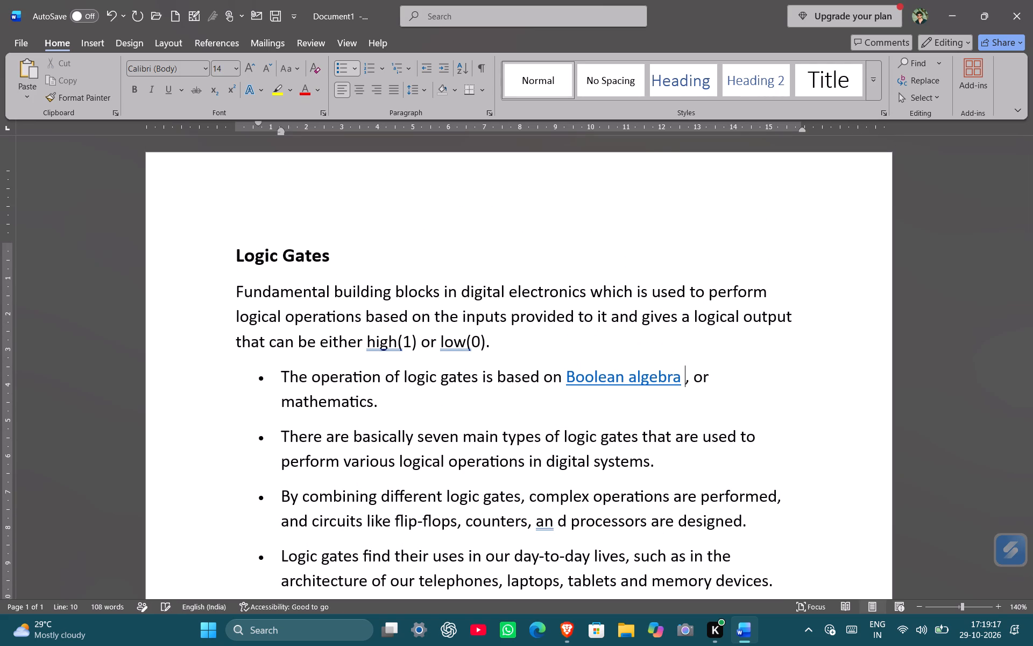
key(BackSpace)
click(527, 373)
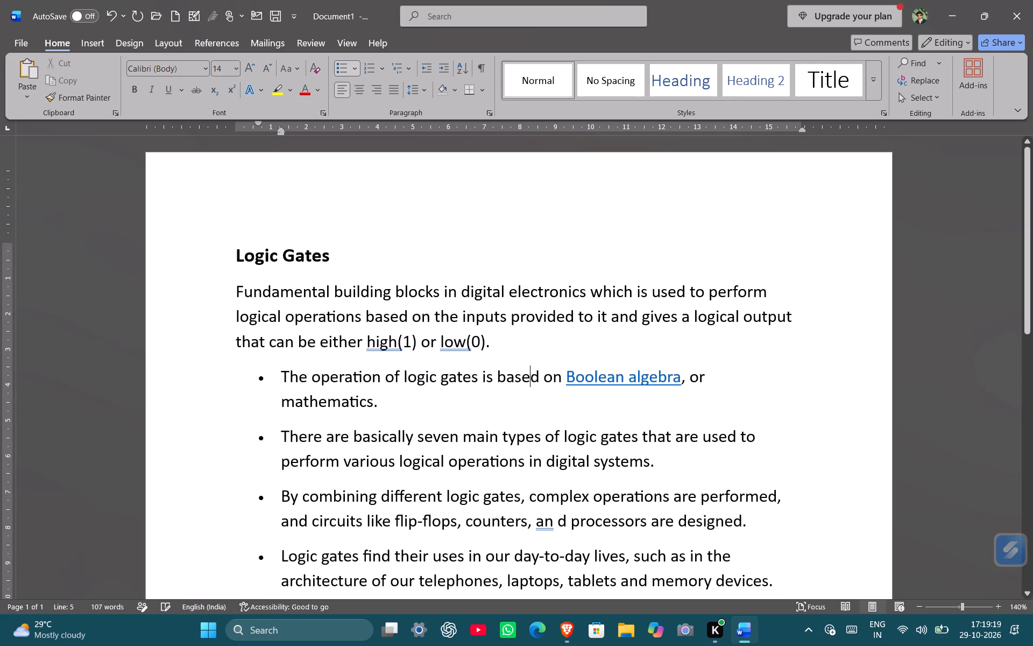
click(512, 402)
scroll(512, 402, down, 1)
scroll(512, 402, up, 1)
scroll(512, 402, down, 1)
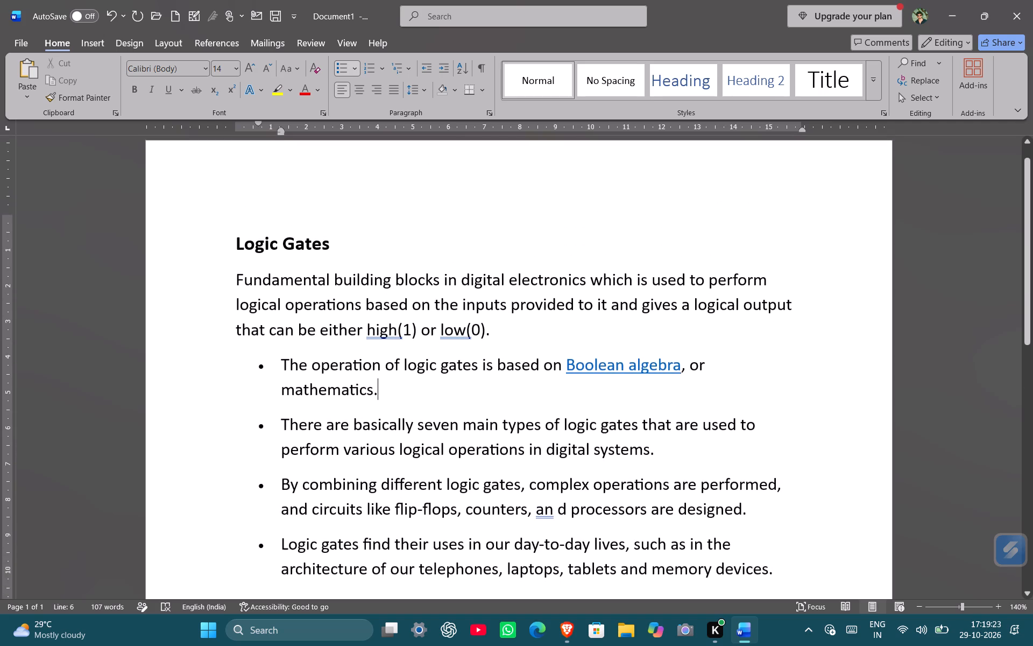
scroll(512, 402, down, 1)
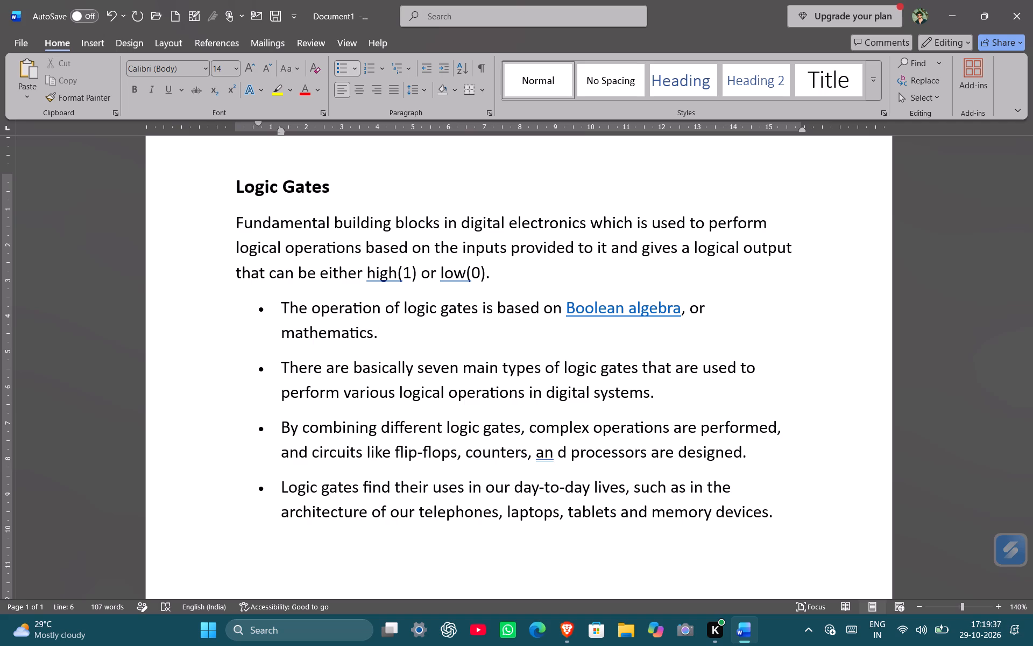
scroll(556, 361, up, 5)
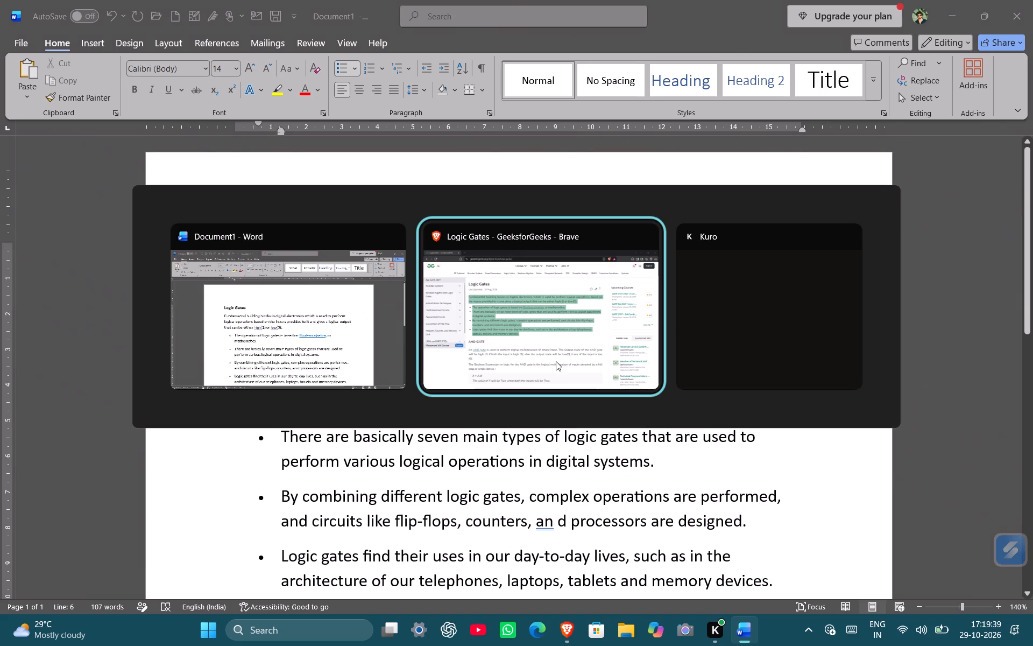
Format the Logic Gates heading in the Algerian font at size 18.
drag(336, 245, 242, 241)
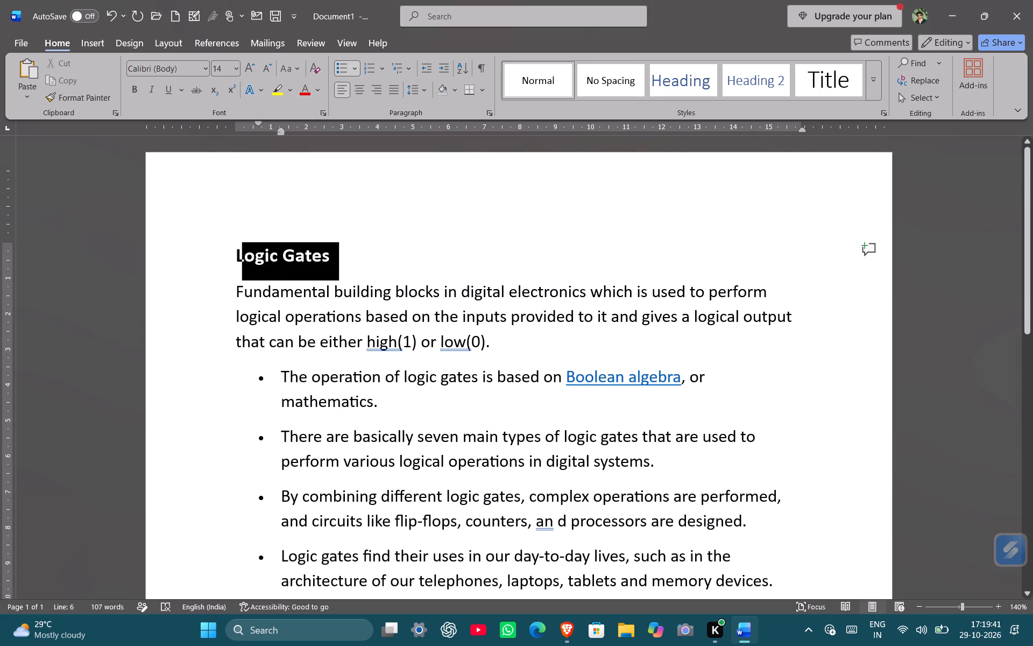
drag(242, 241, 235, 245)
key(ctrl+shift+period)
key(ctrl+shift+period)
click(493, 301)
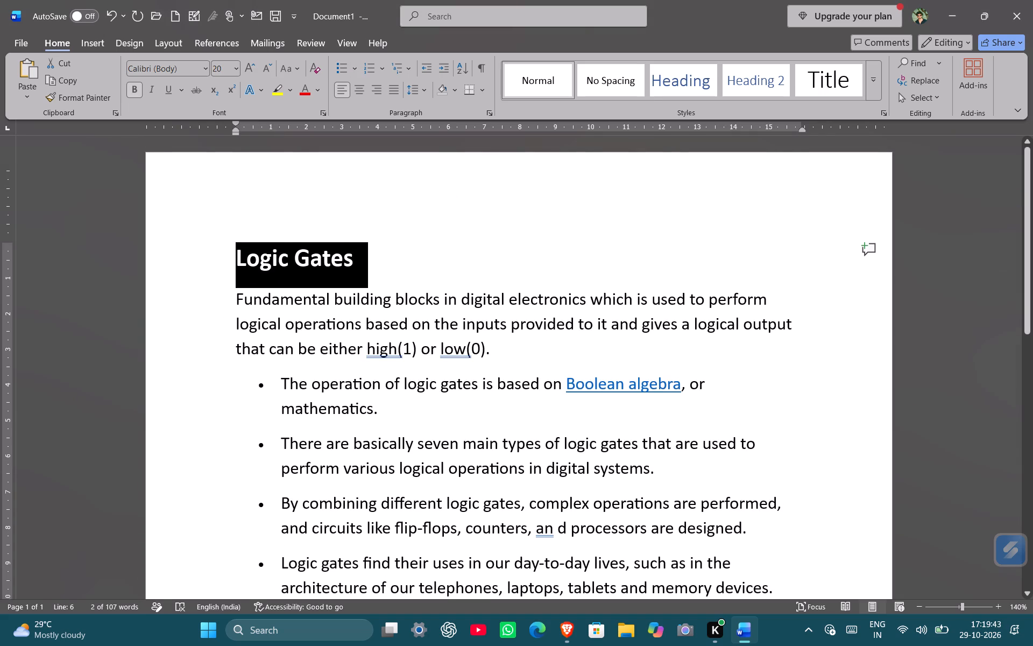
drag(358, 259, 231, 253)
key(ctrl+shift+comma)
click(205, 73)
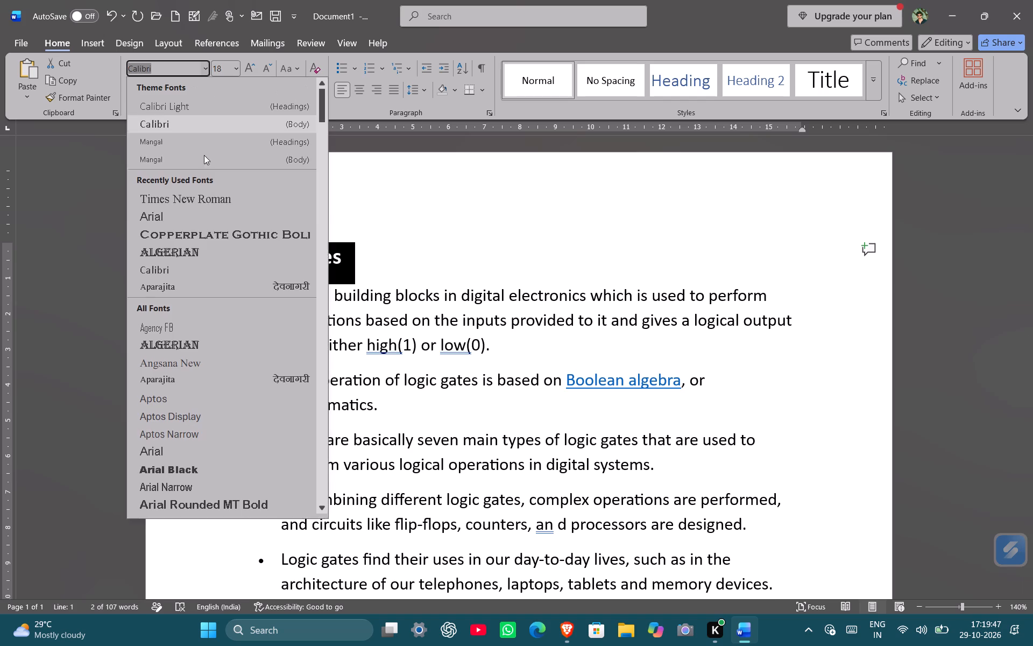
click(182, 248)
click(379, 322)
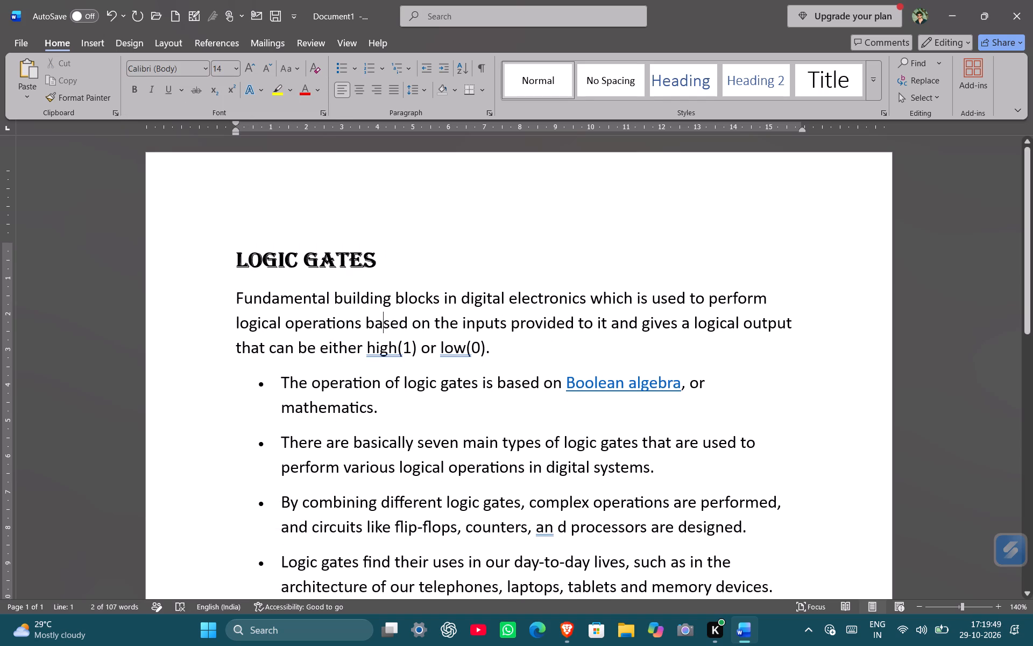
Copy the AND GATE heading from the article in Brave into Word on the empty line below the last bullet point.
scroll(423, 404, down, 2)
scroll(423, 404, up, 2)
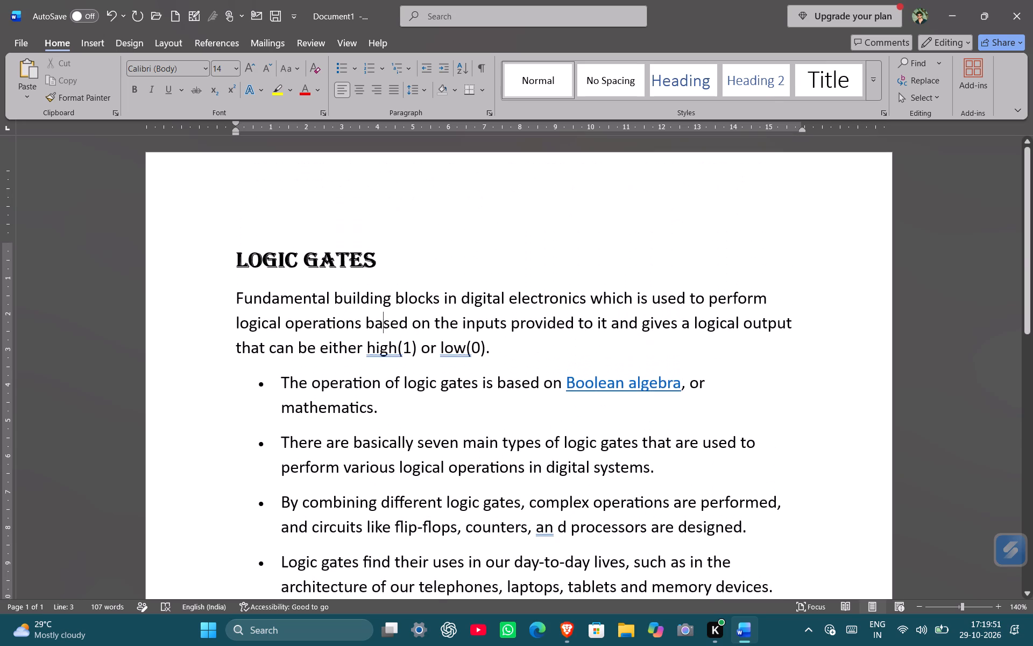
scroll(423, 404, down, 1)
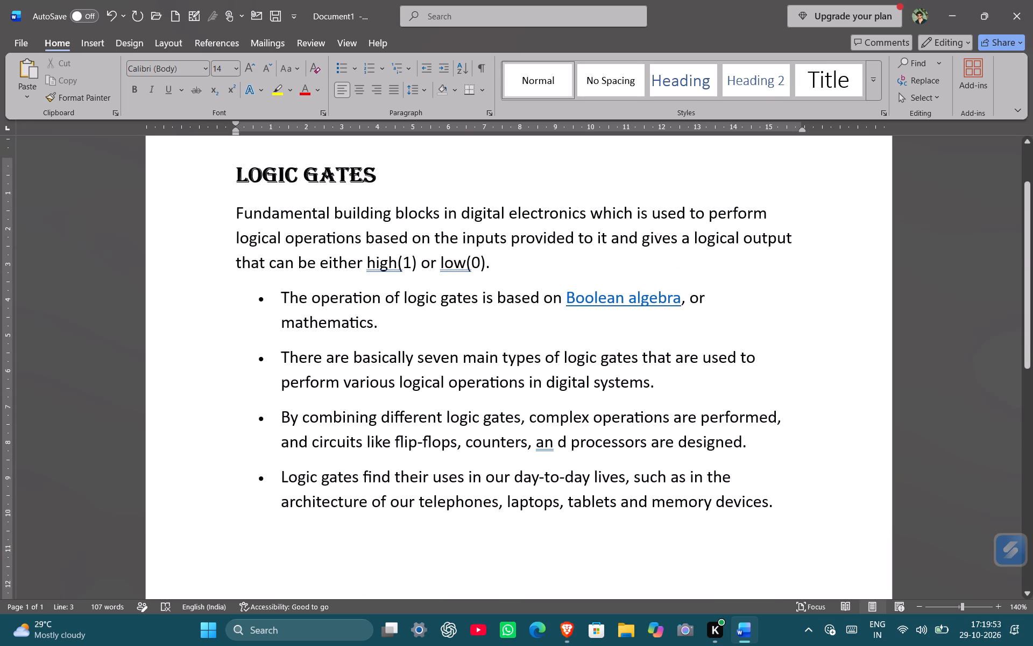
click(273, 537)
scroll(273, 537, down, 1)
click(567, 640)
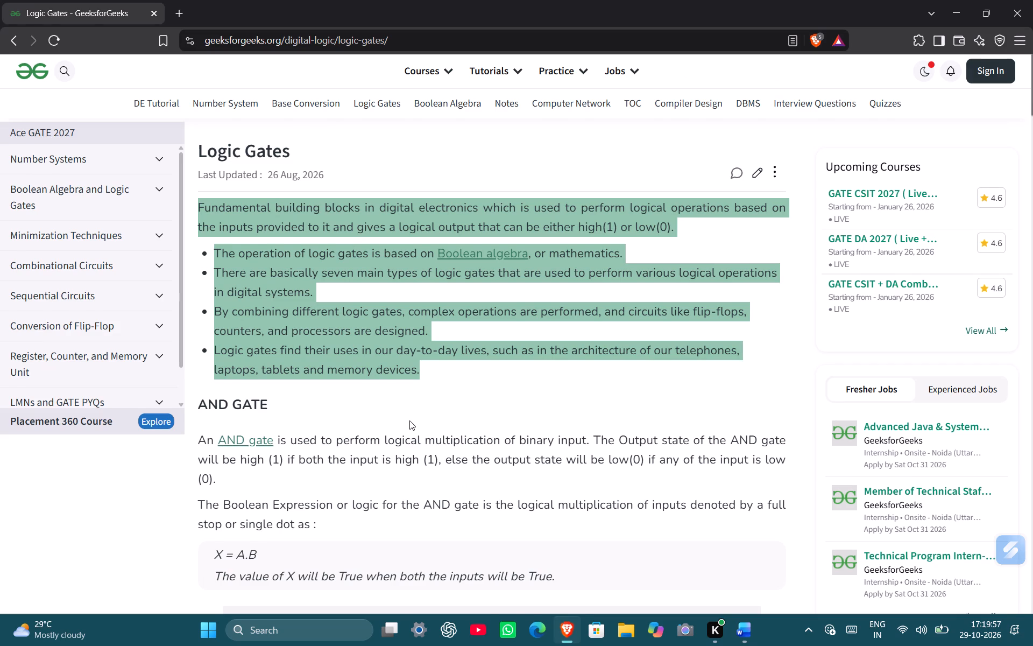
scroll(409, 420, down, 1)
drag(274, 369, 200, 368)
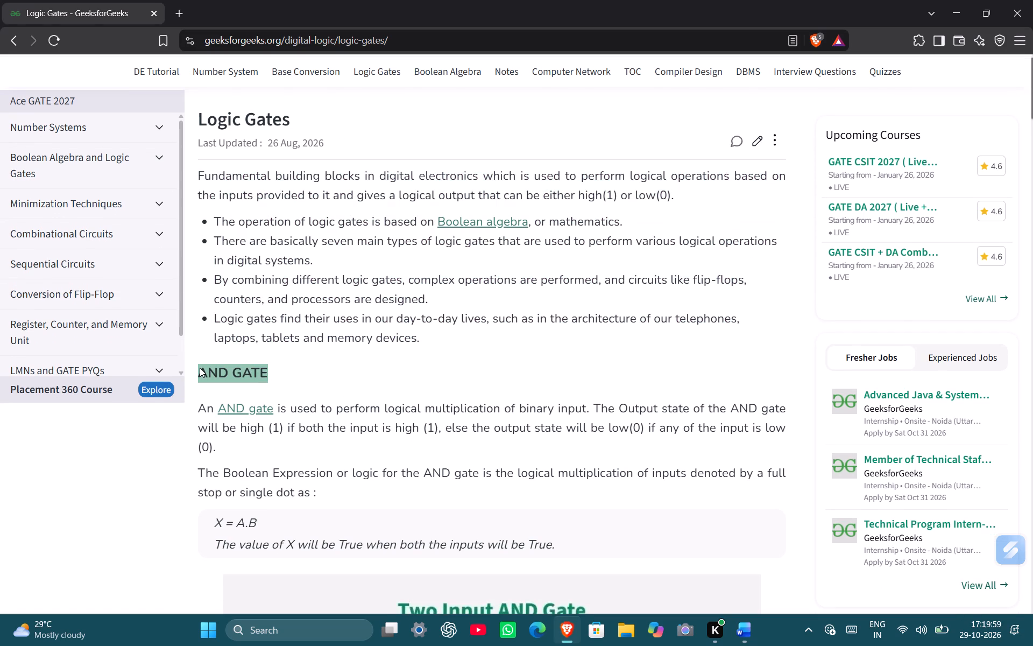
key(ctrl+c)
key(ctrl+v)
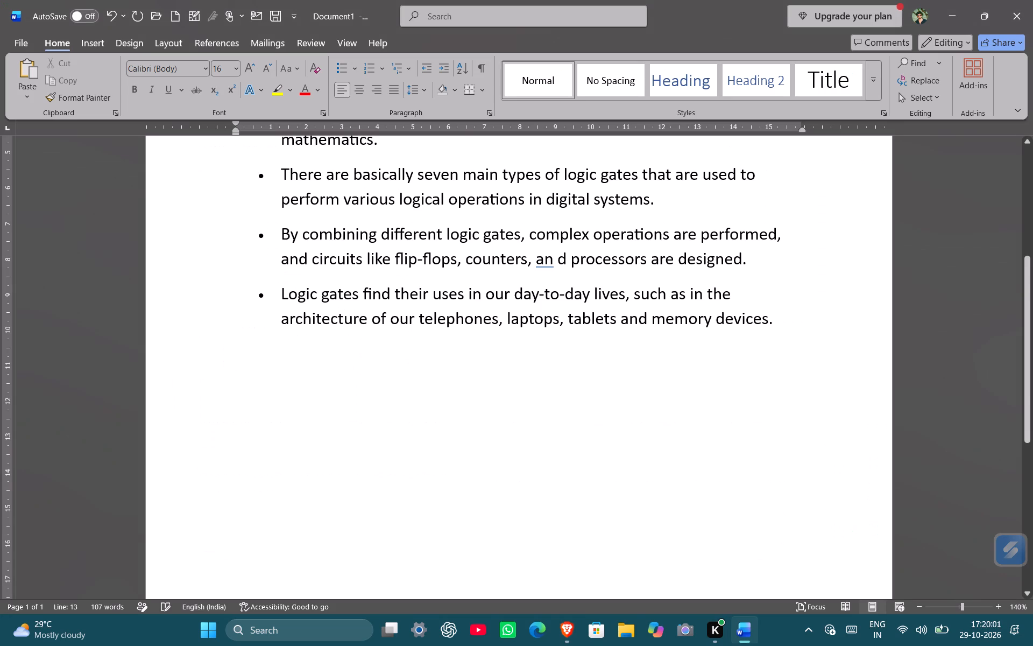
Remove the bullet from the pasted AND GATE heading and reduce its left indent by one level.
click(278, 368)
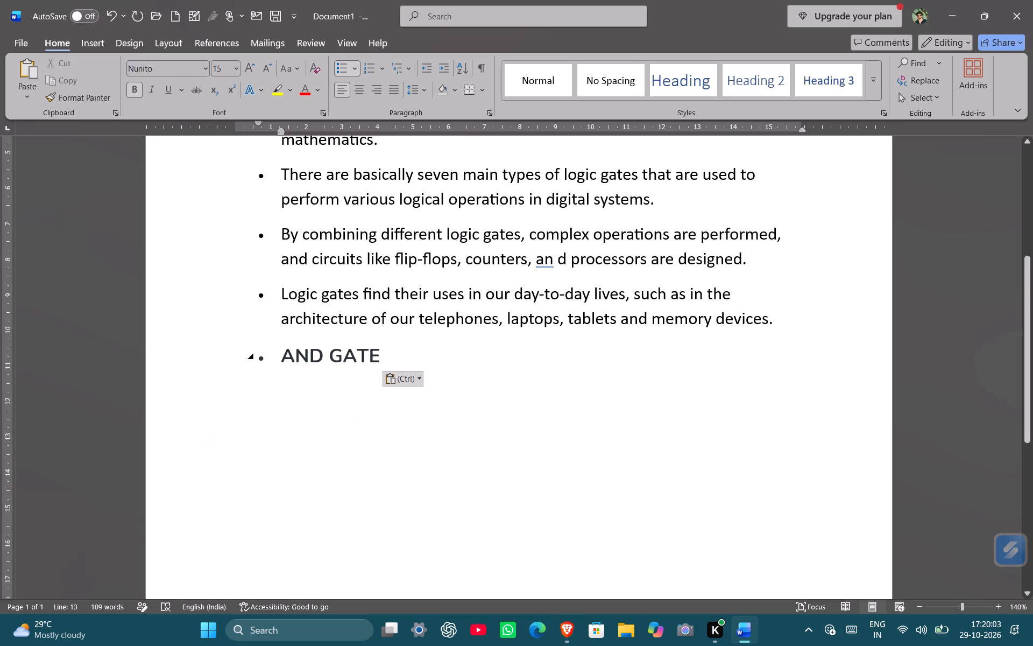
key(BackSpace)
scroll(278, 368, up, 3)
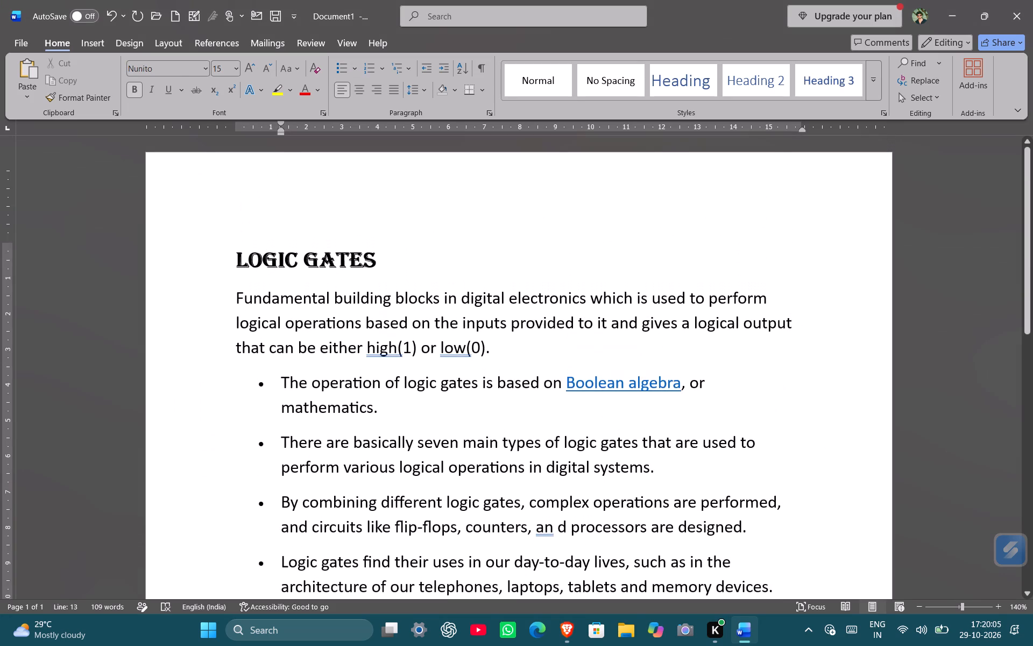
scroll(278, 368, down, 1)
key(BackSpace)
scroll(278, 368, up, 2)
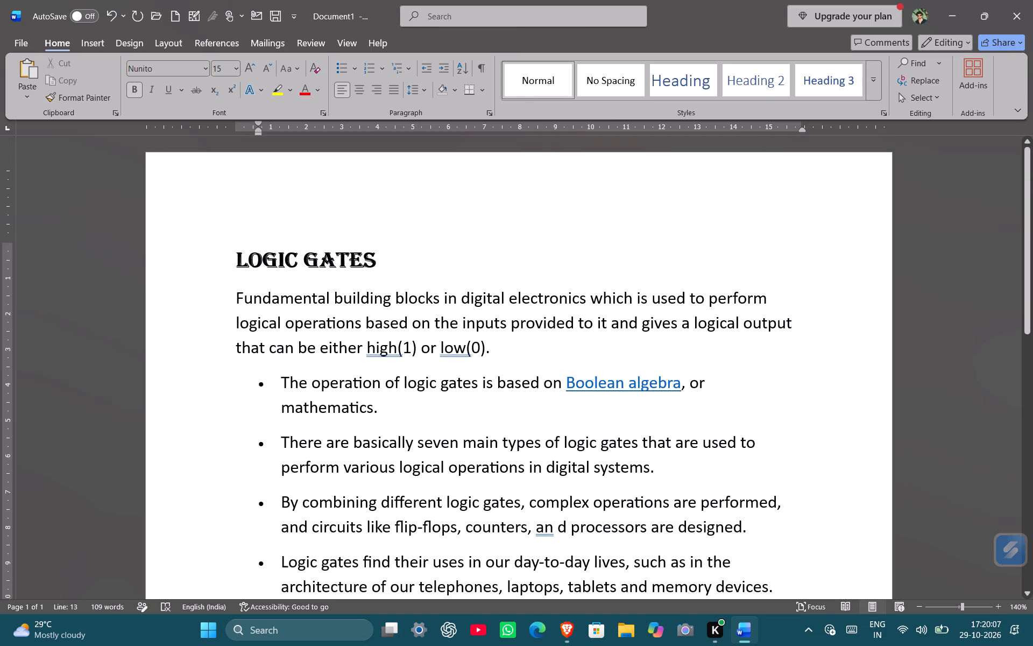
scroll(278, 368, down, 1)
click(360, 348)
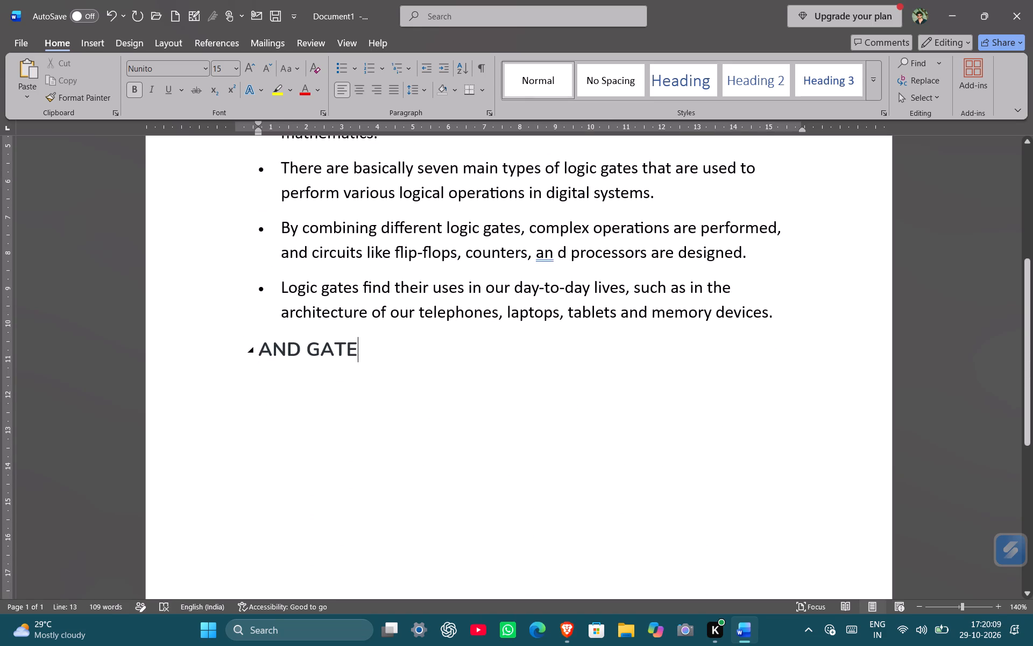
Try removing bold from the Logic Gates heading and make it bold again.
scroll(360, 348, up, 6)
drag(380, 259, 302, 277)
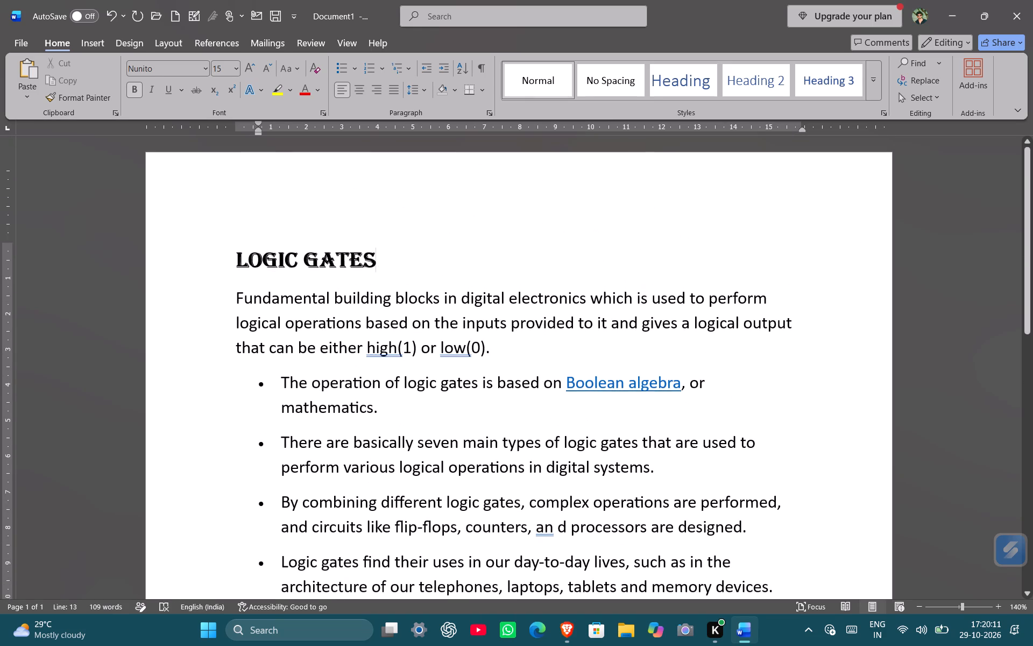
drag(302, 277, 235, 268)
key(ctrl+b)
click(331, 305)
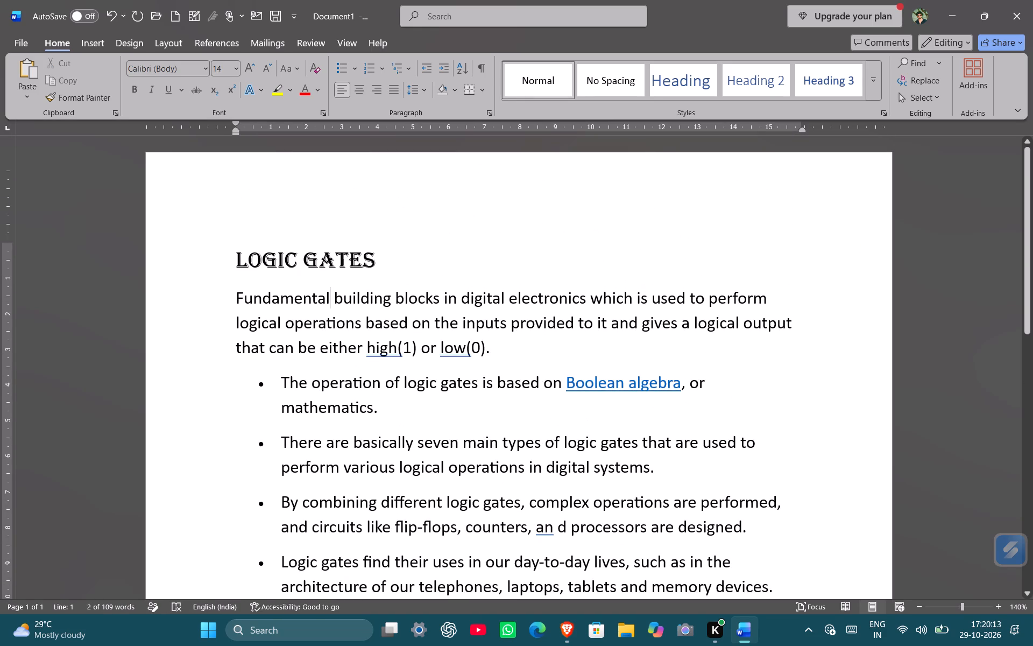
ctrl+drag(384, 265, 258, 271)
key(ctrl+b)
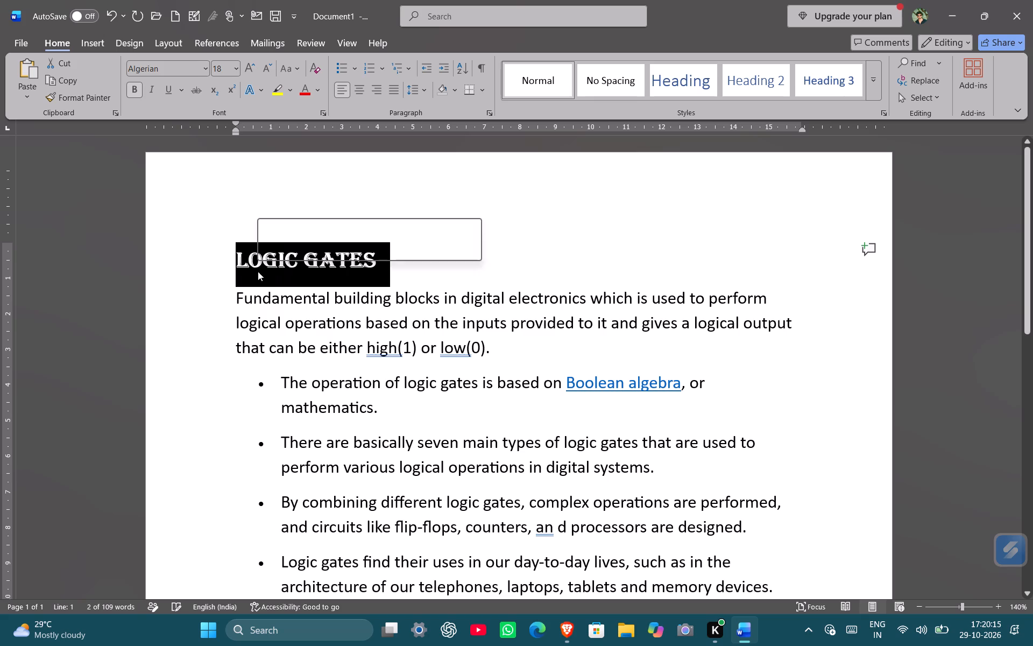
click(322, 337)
Remove the stray space inside "an d" in the third bullet point so the word reads "and".
scroll(367, 409, down, 1)
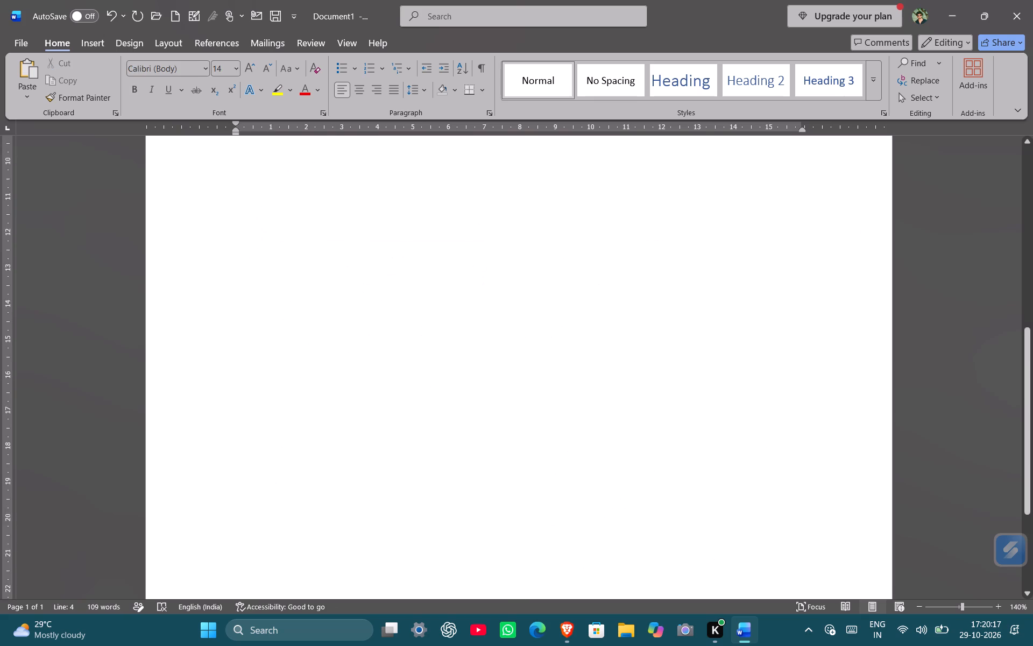
scroll(367, 409, down, 1)
click(560, 161)
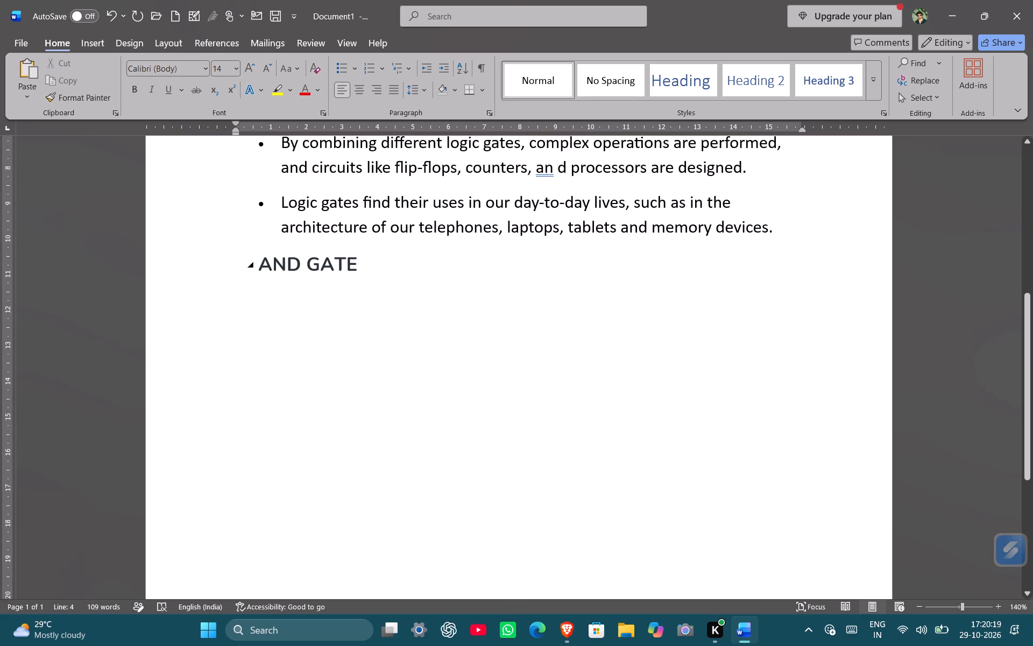
key(BackSpace)
Copy the article's paragraph defining the AND gate from Brave into Word on the line below the AND GATE heading.
scroll(560, 161, right, 1)
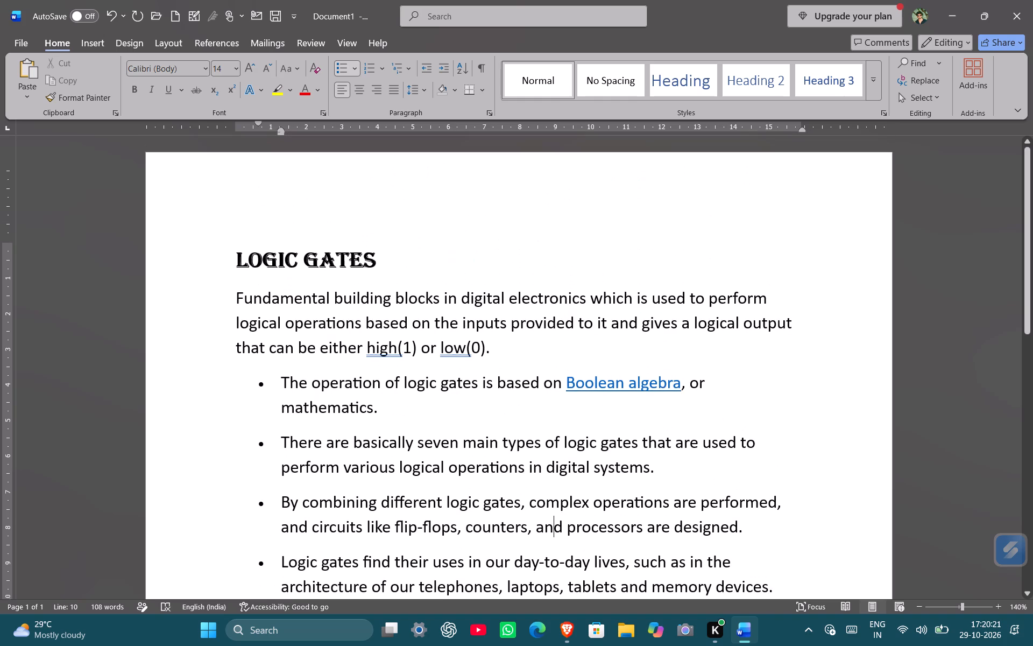
scroll(560, 161, right, 1)
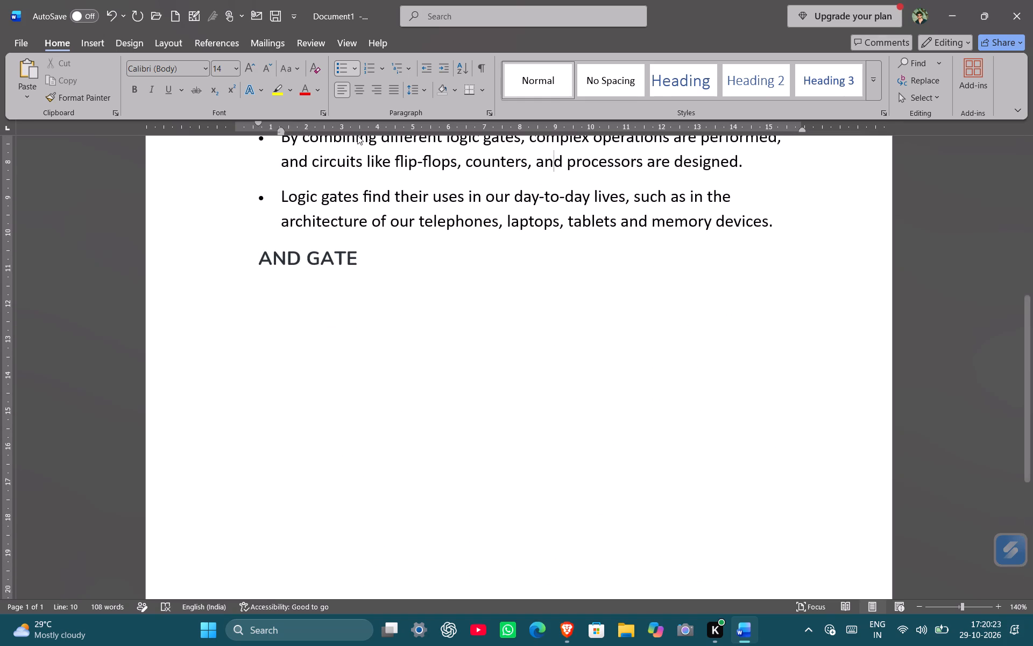
click(295, 286)
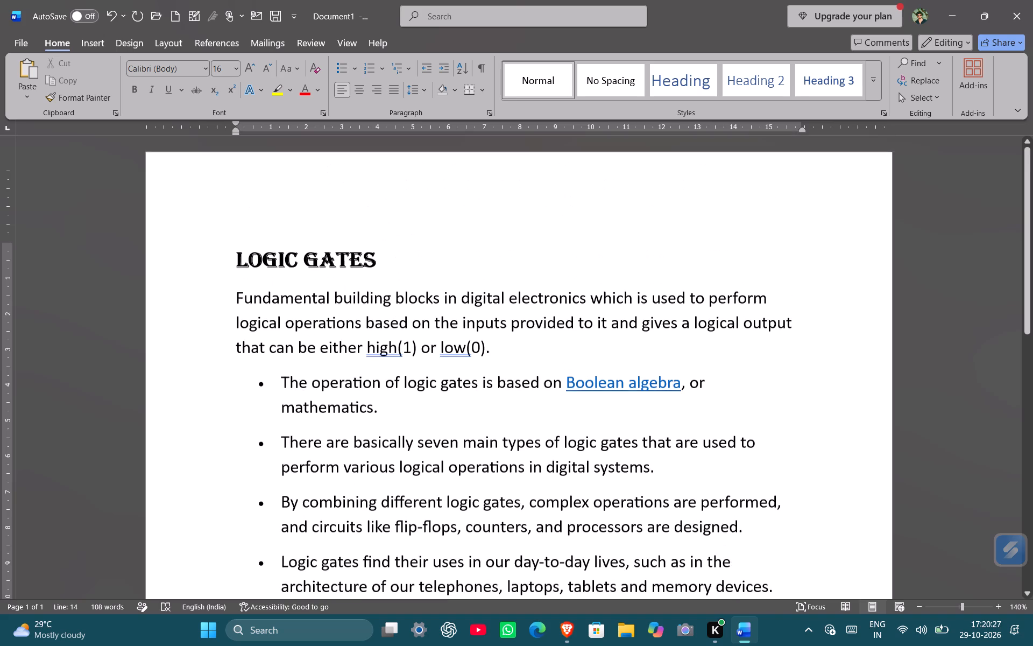
scroll(330, 289, up, 1)
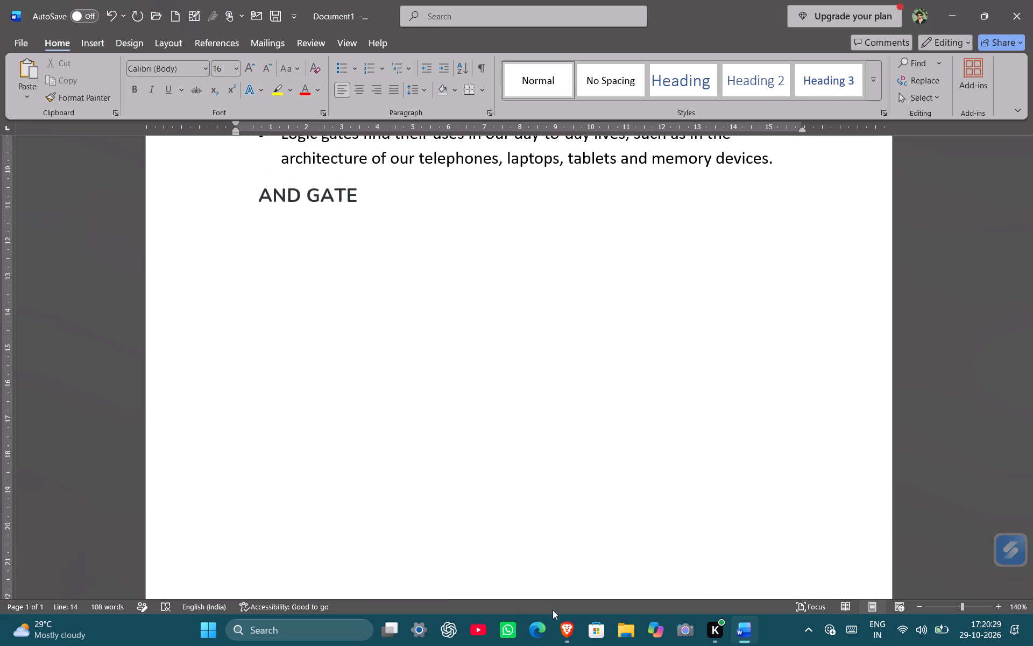
click(564, 623)
scroll(340, 412, down, 1)
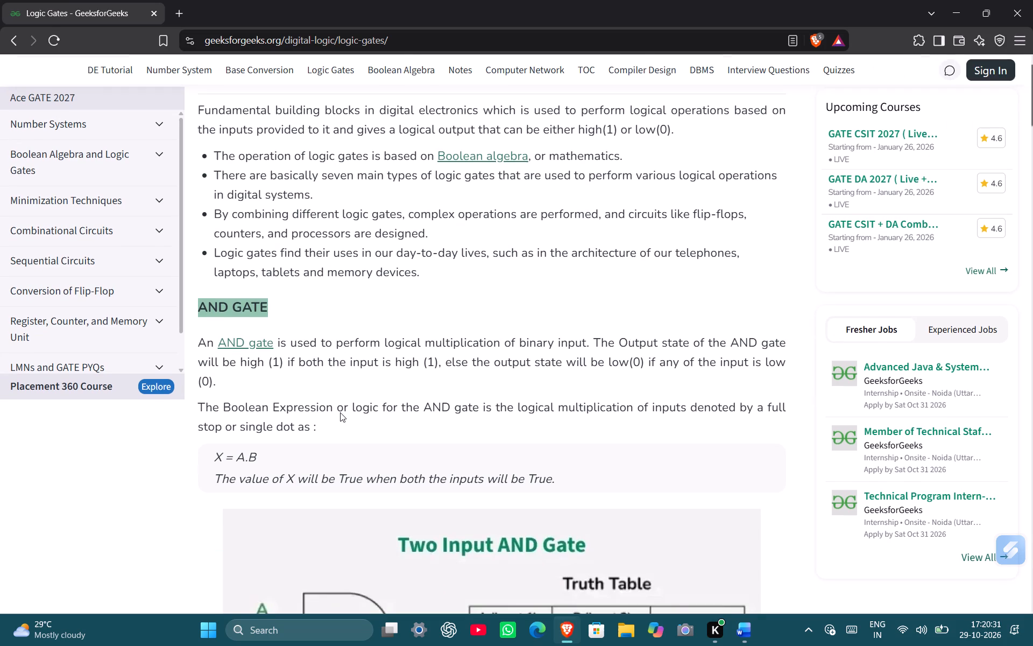
drag(199, 335, 226, 385)
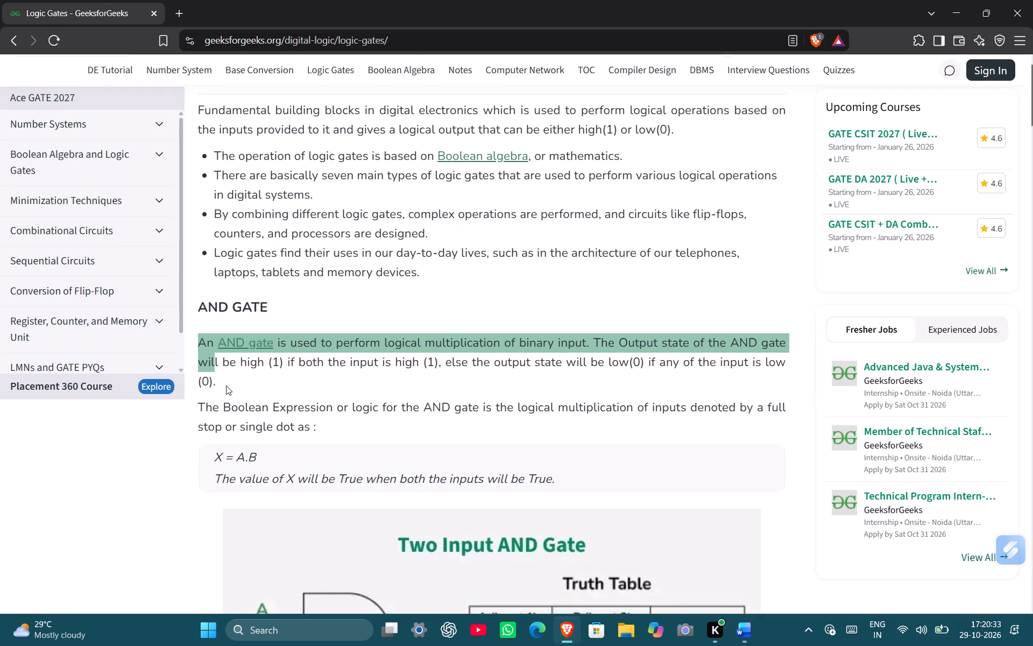
key(ctrl+c)
click(572, 628)
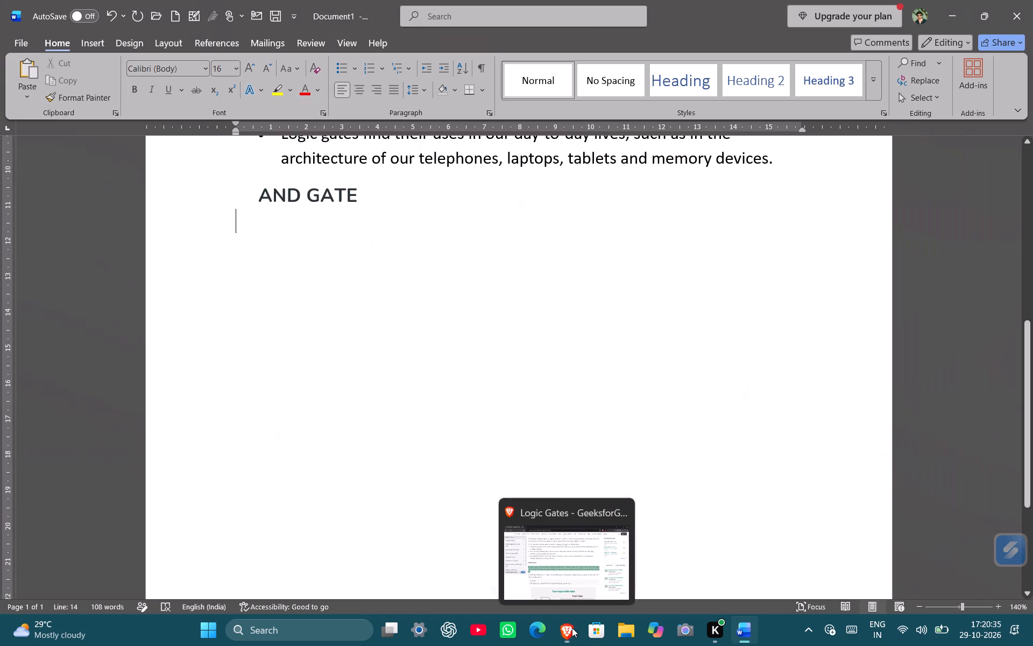
key(ctrl+v)
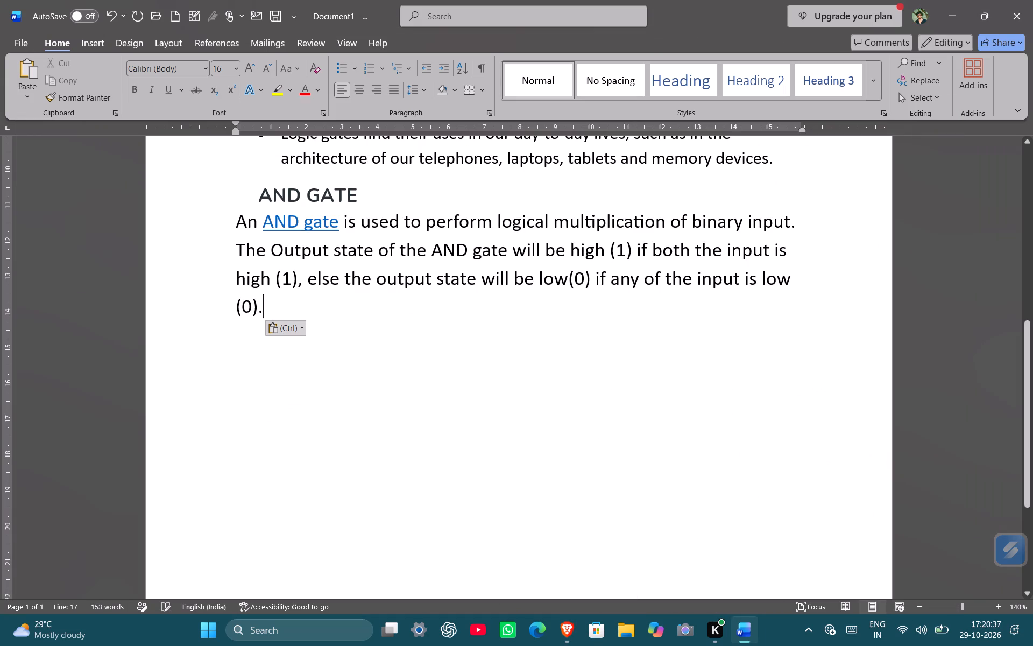
Indent the pasted AND gate paragraph one level so it lines up with the AND GATE heading.
drag(234, 221, 242, 313)
key(Tab)
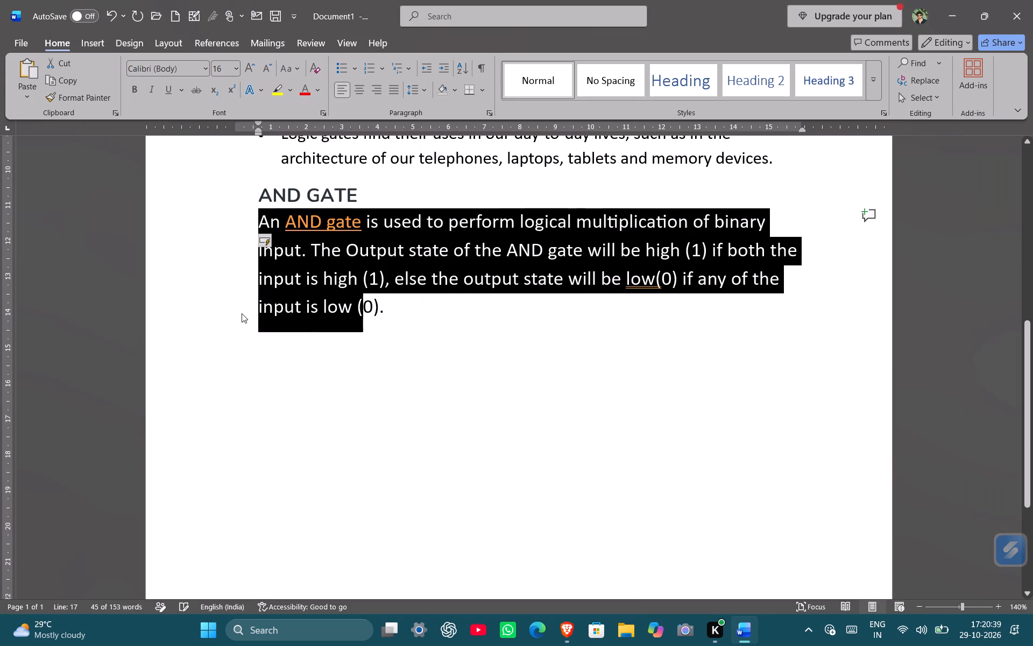
click(459, 281)
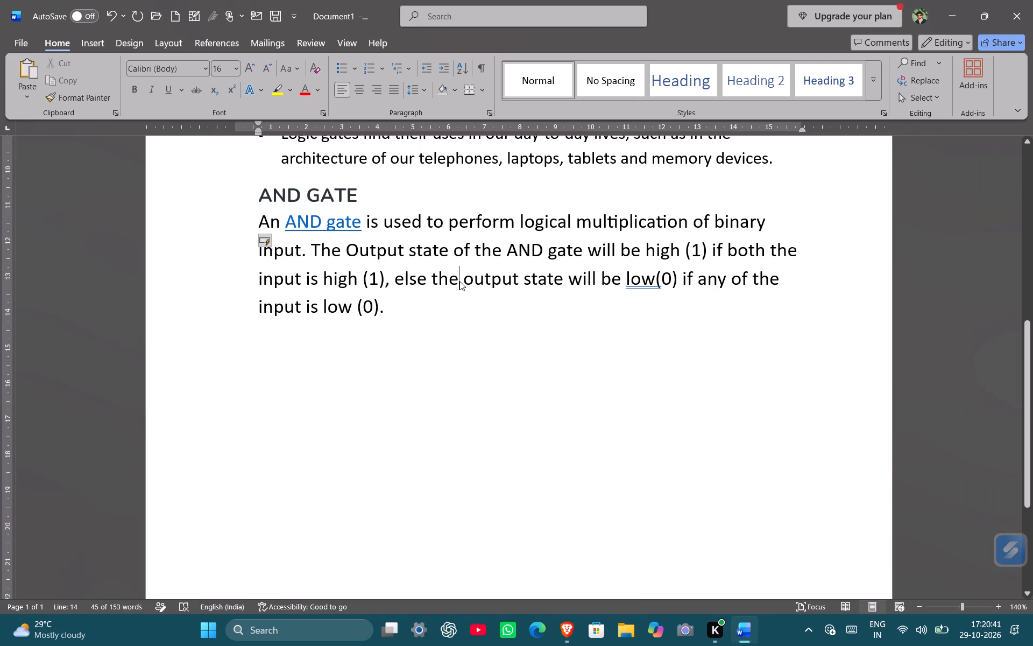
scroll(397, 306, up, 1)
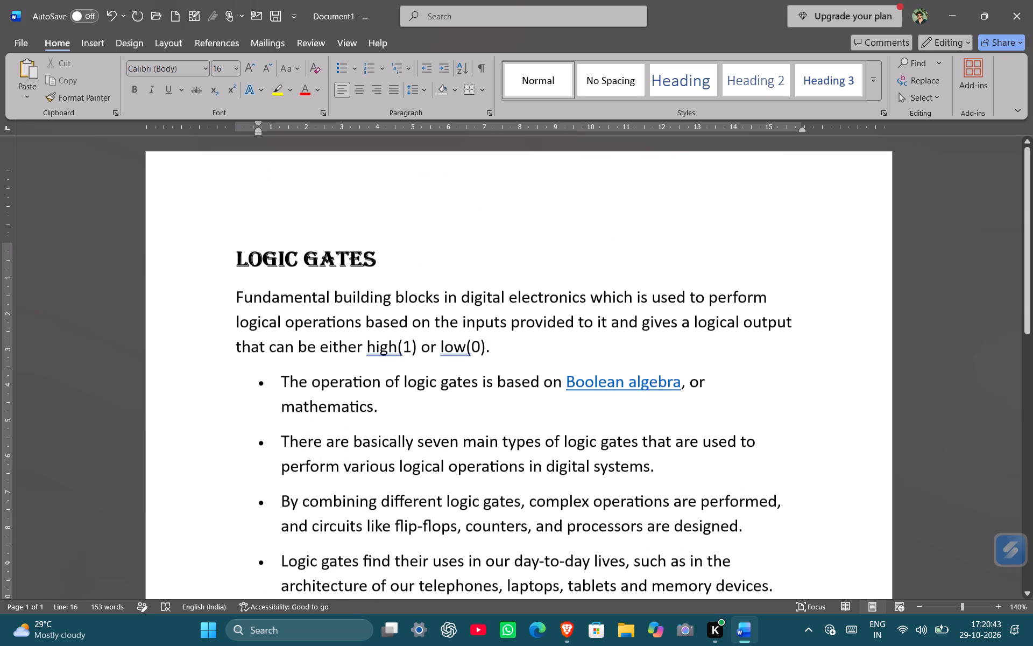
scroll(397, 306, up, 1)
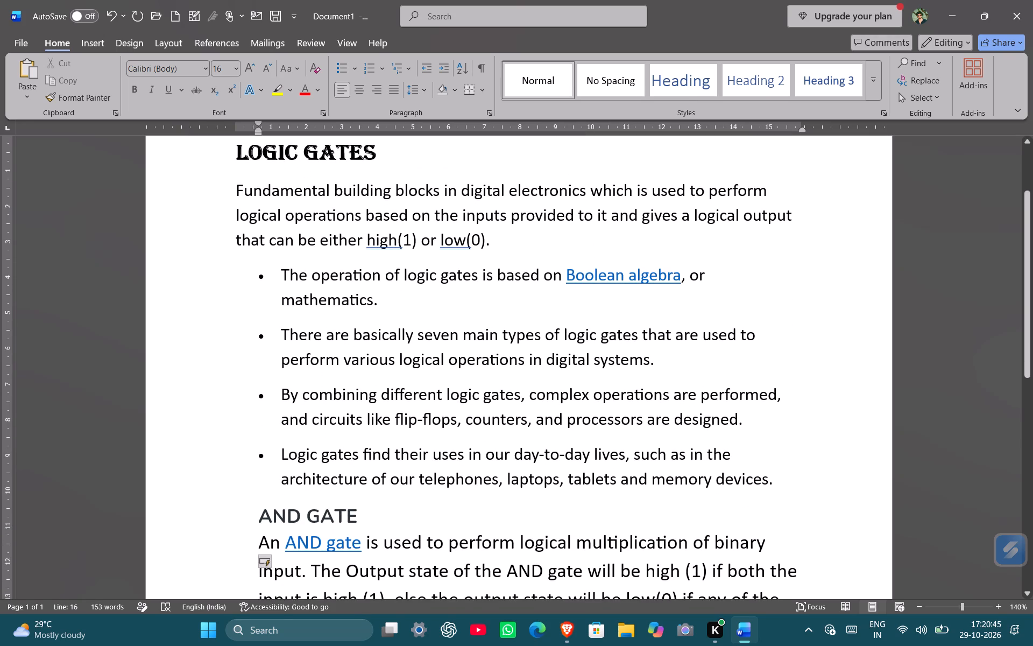
Insert a space between "low" and "(0)" in the third line of the AND gate paragraph.
scroll(358, 164, down, 1)
scroll(358, 196, right, 1)
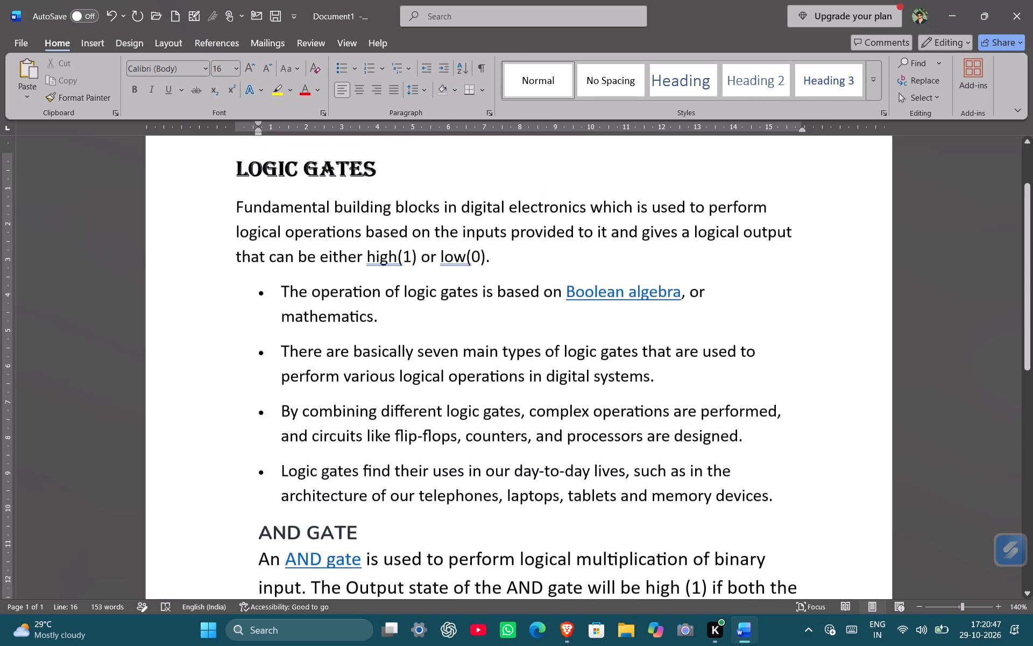
scroll(358, 196, right, 1)
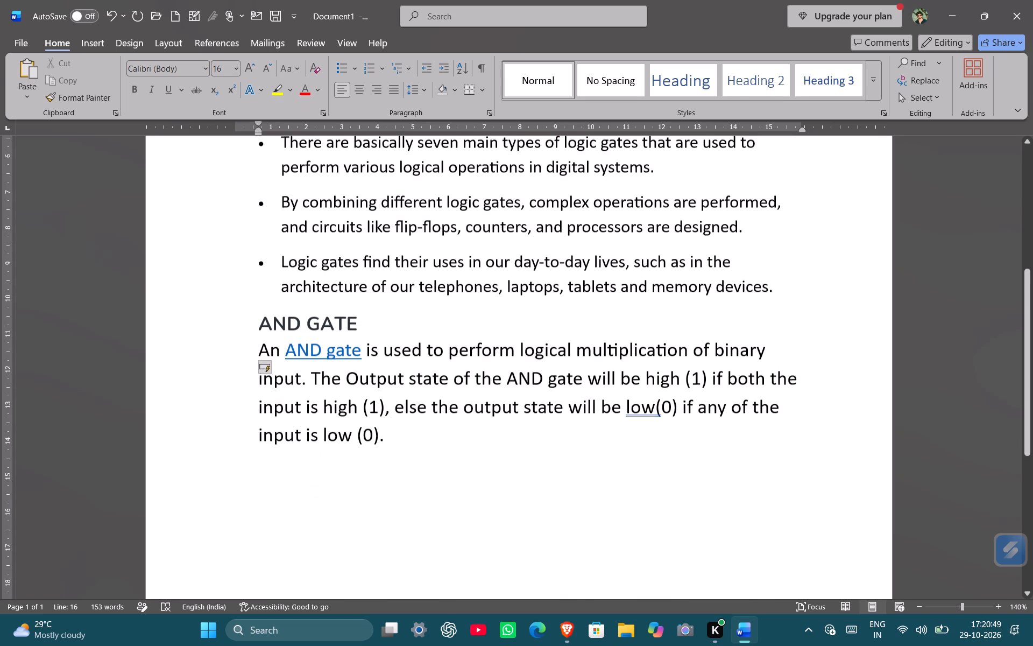
scroll(358, 196, right, 2)
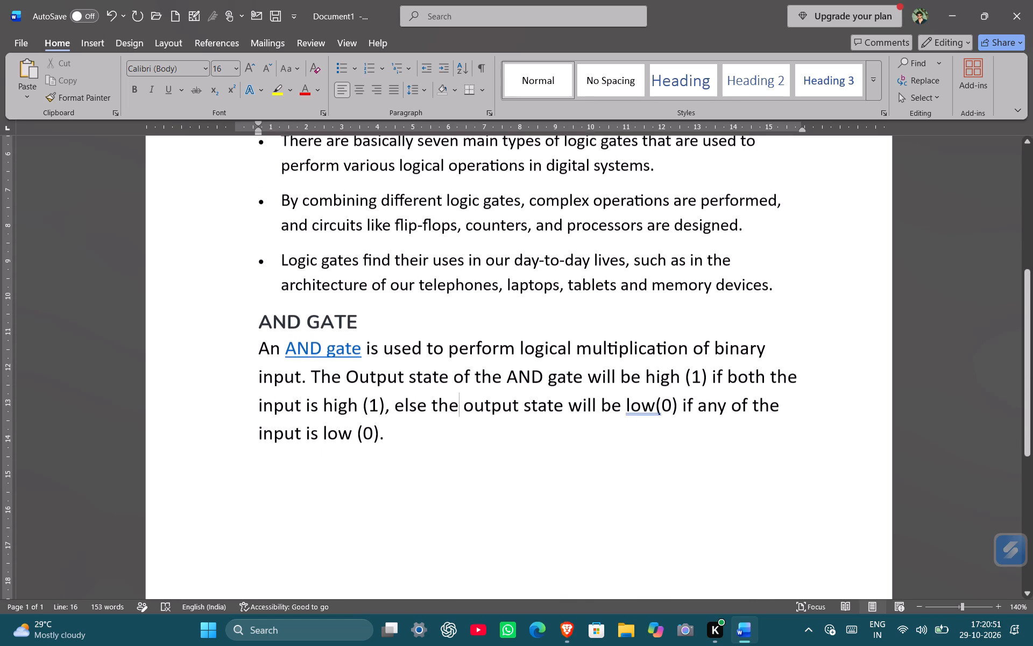
scroll(358, 196, right, 1)
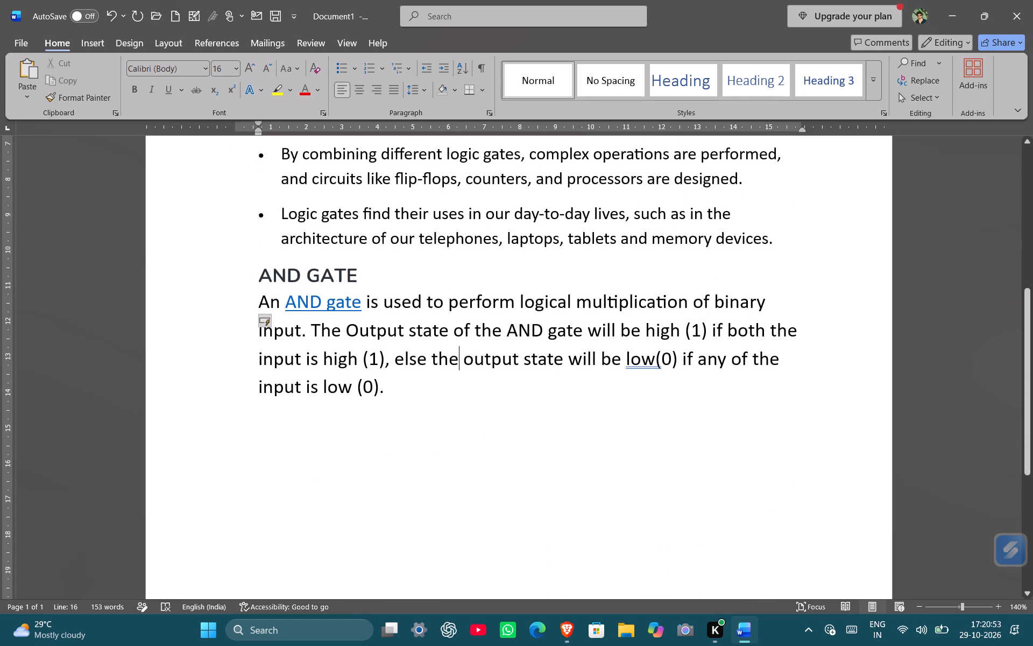
scroll(429, 404, down, 1)
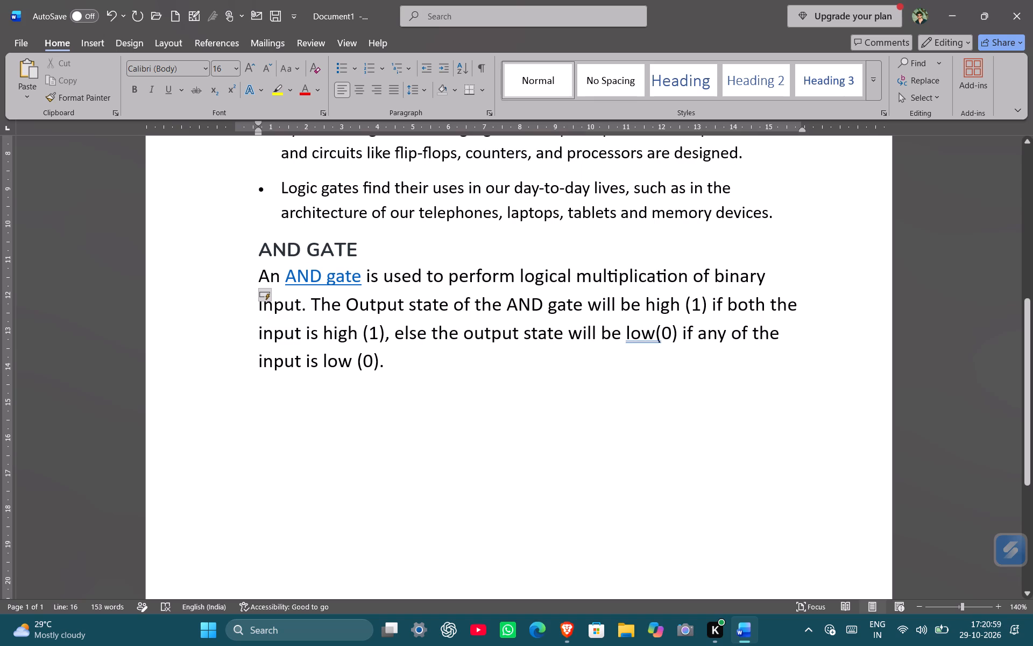
click(657, 327)
key(space)
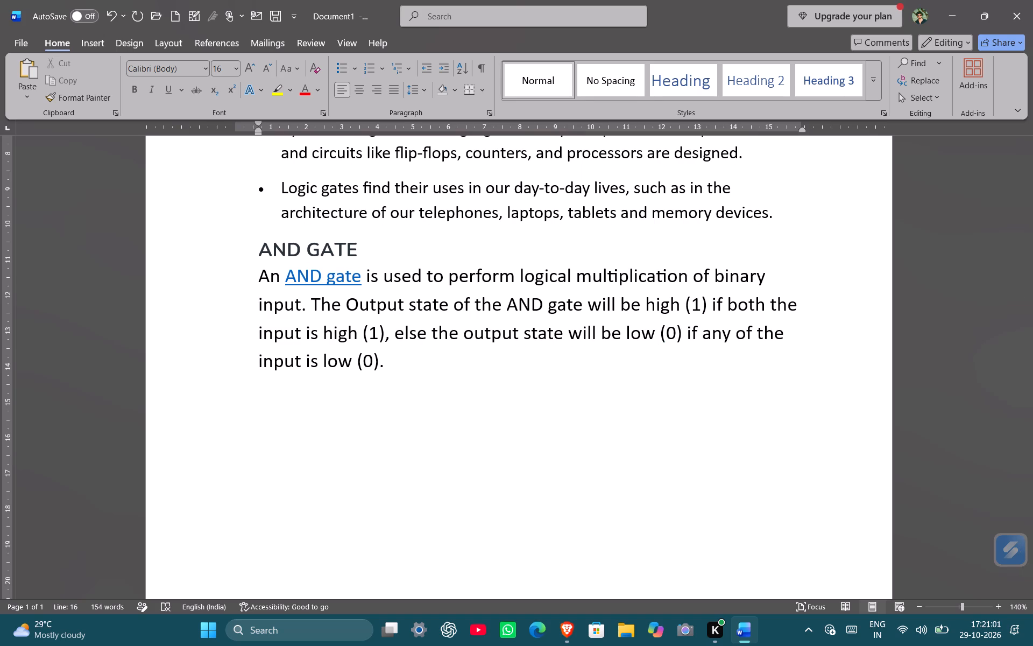
Switch to Brave and copy the article's Two Input AND Gate image with the gate symbol and truth table.
click(556, 622)
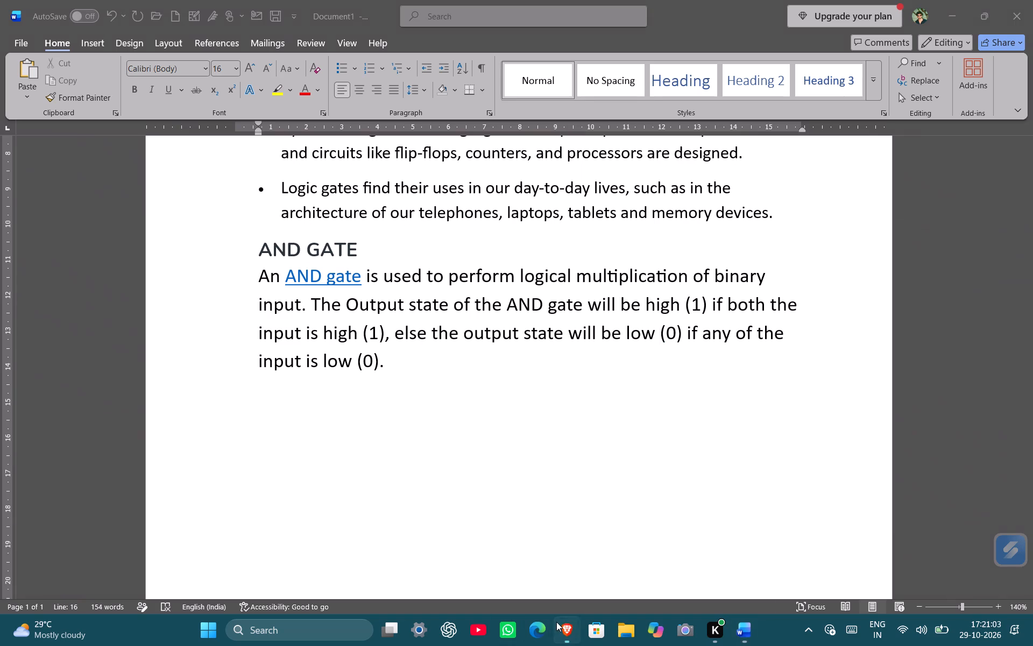
scroll(364, 347, down, 4)
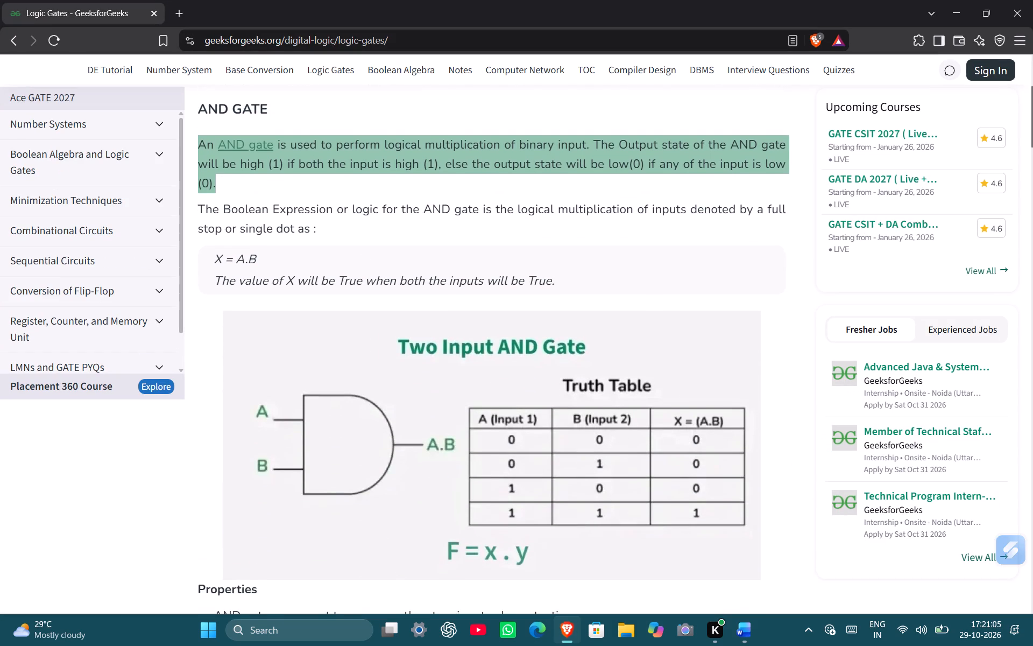
scroll(364, 347, down, 2)
click(469, 296)
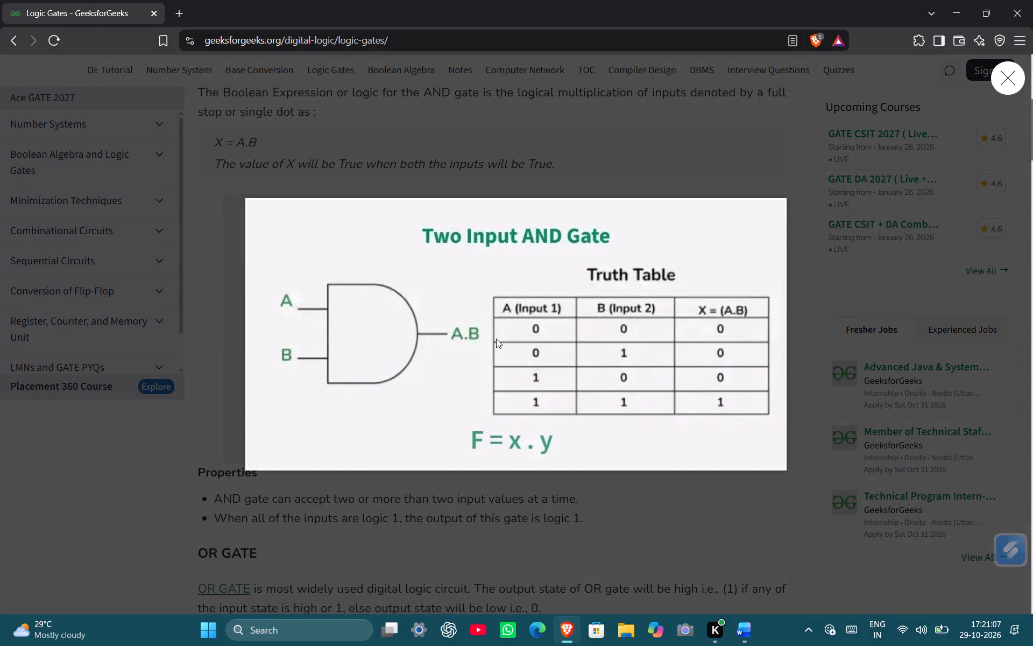
click(1000, 76)
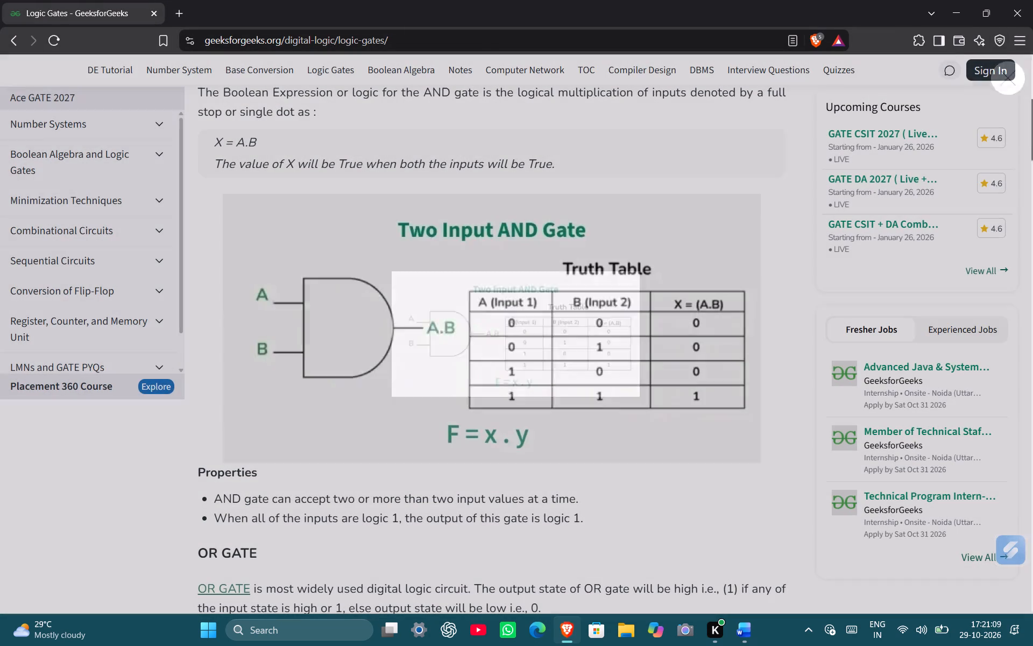
click(526, 304)
right_click(530, 306)
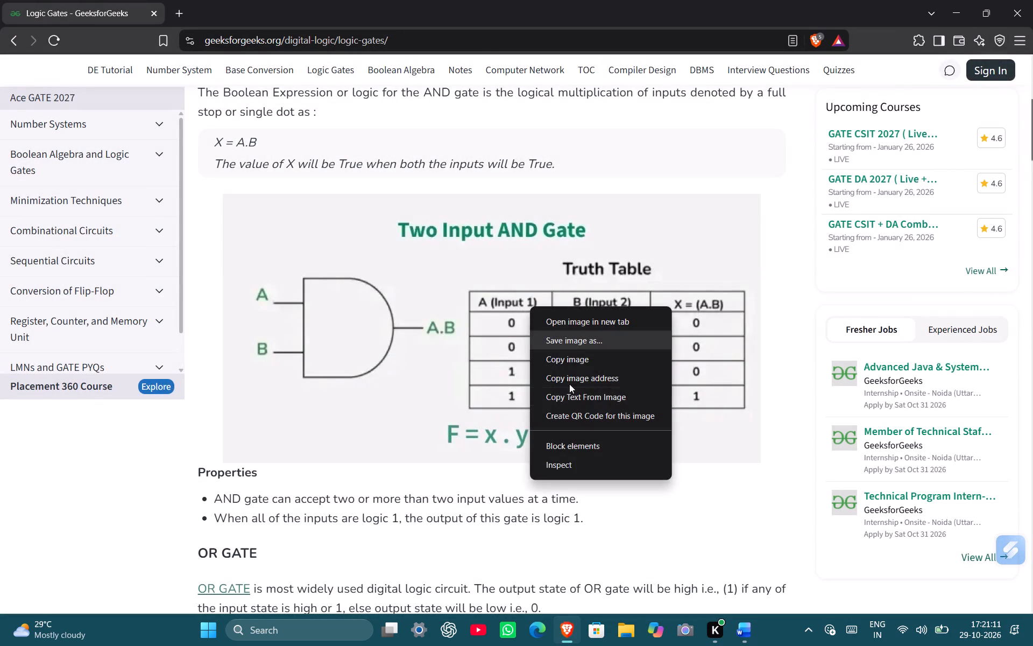
click(596, 354)
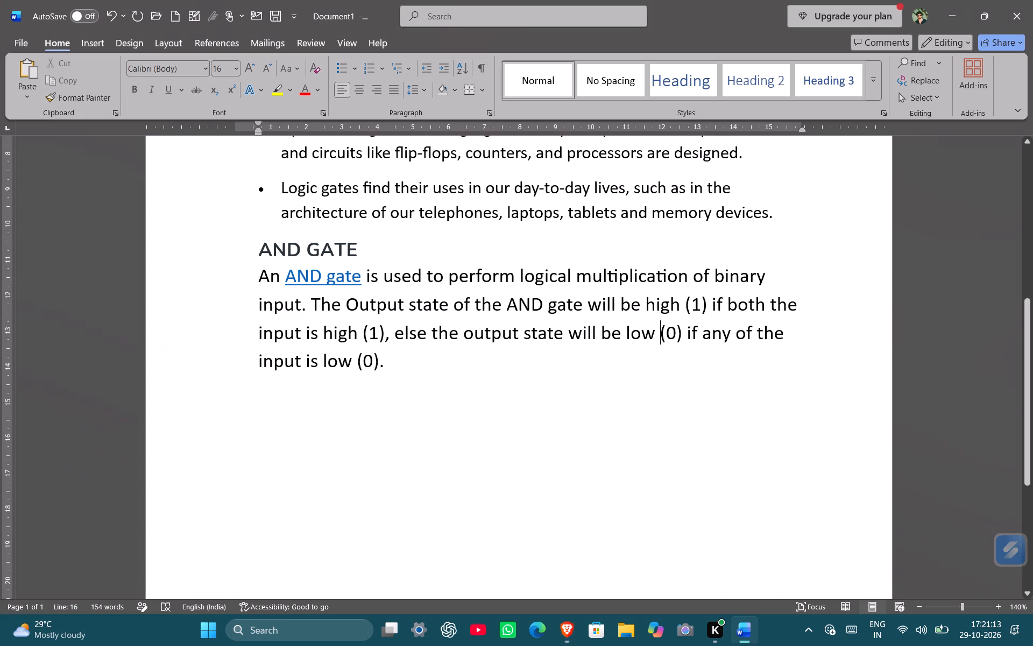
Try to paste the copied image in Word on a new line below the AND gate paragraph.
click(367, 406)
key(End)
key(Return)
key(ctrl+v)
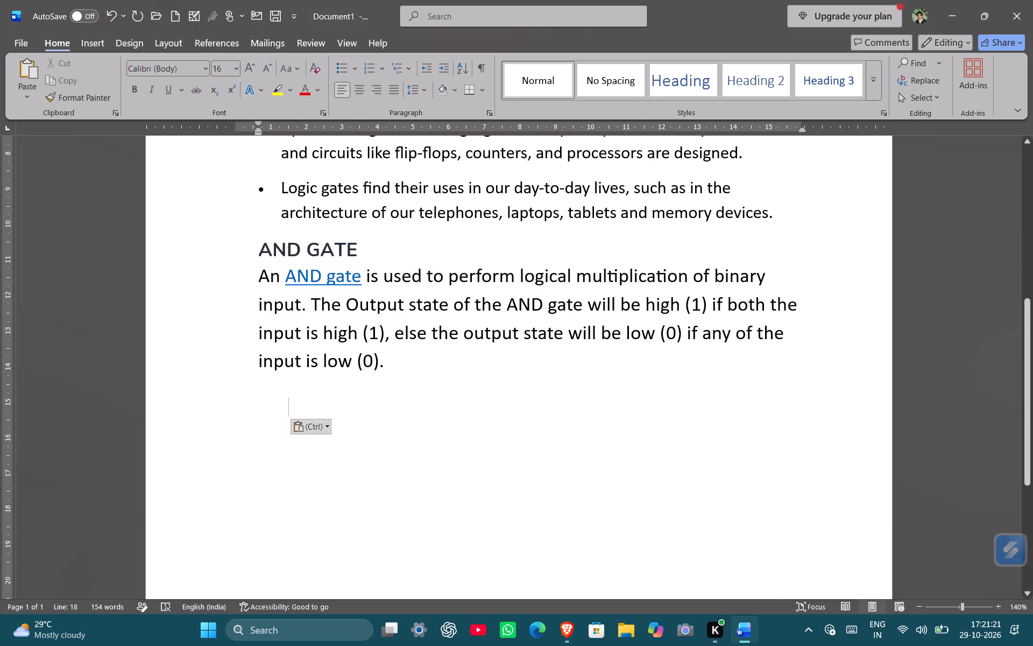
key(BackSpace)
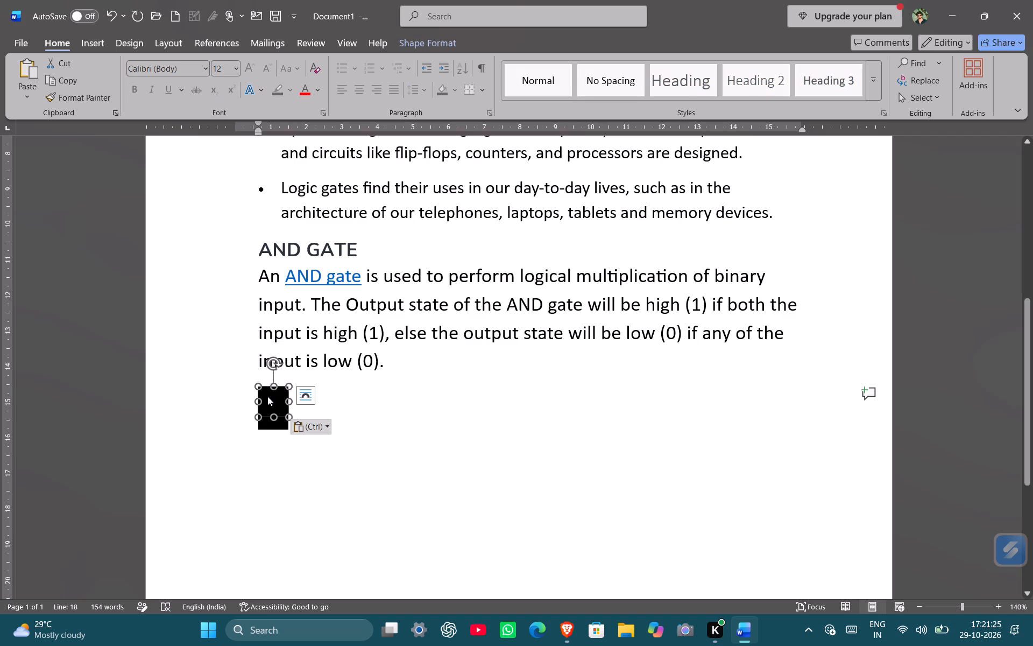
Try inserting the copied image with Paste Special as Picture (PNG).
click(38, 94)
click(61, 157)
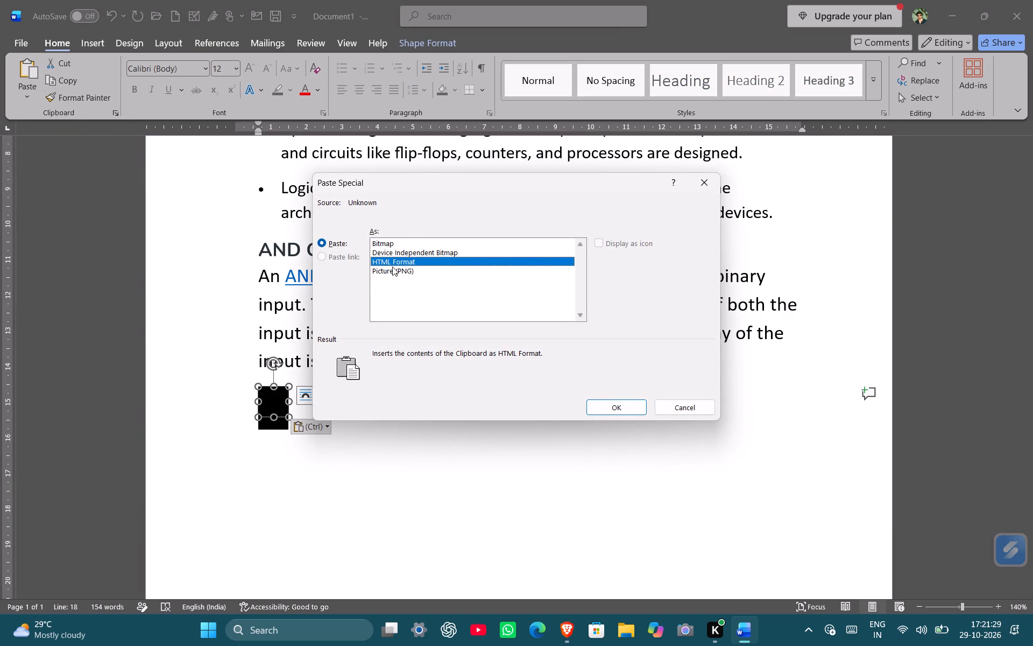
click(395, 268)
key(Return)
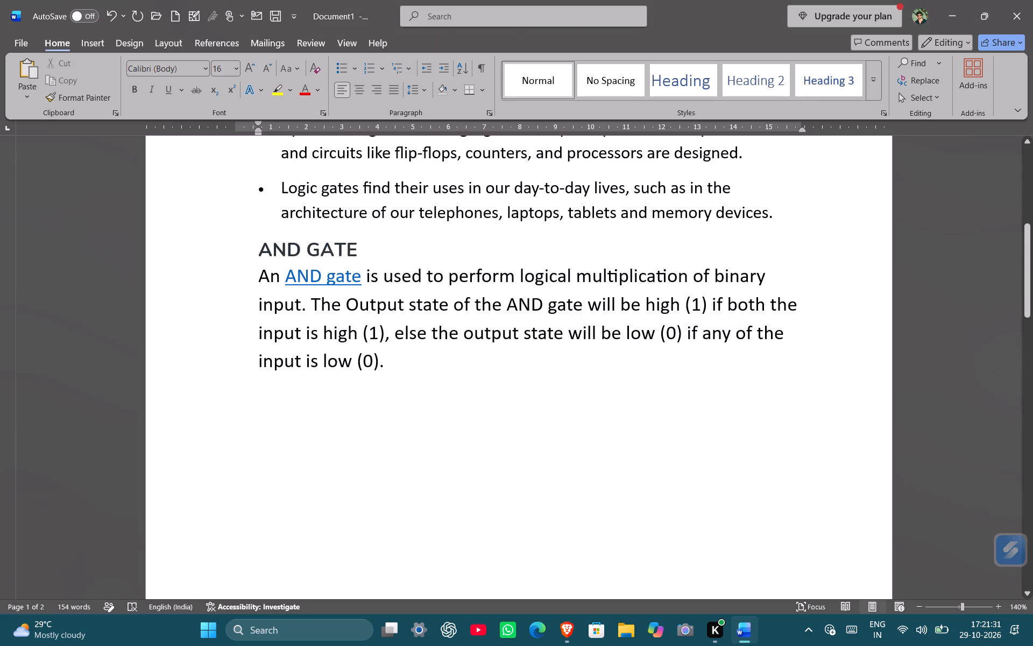
Insert the copied image with Paste Special as Bitmap on a new line below the AND gate paragraph.
scroll(438, 410, down, 1)
click(320, 256)
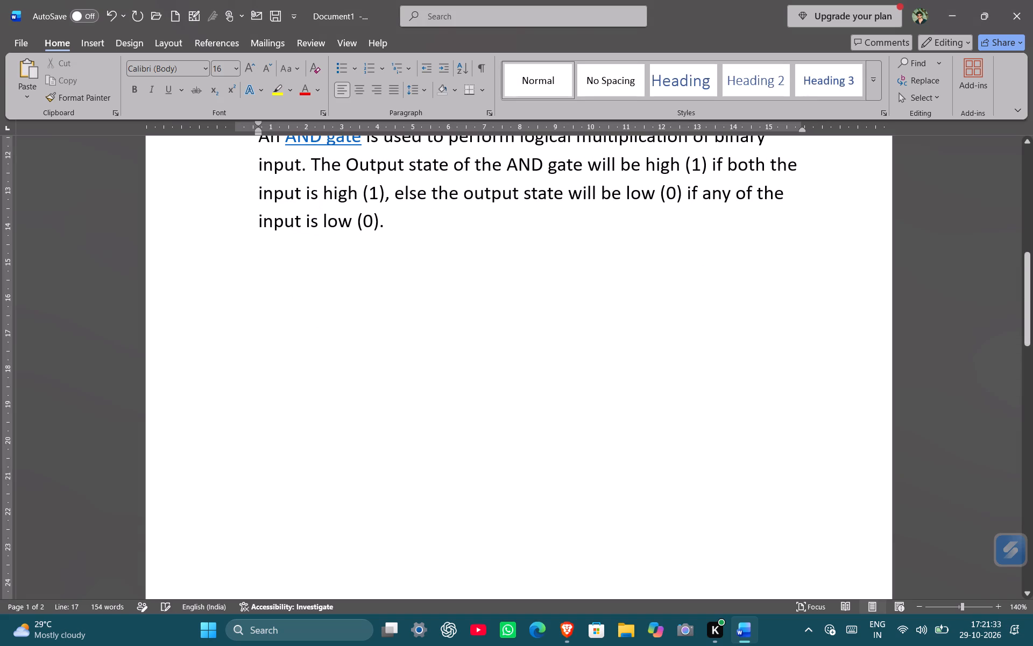
click(366, 245)
key(End)
key(Return)
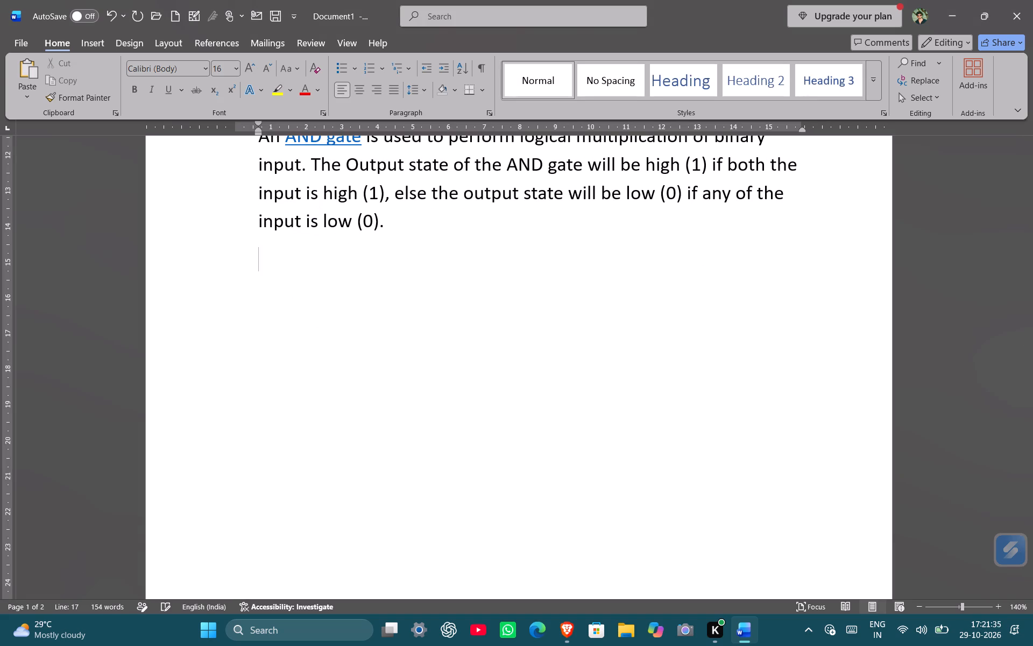
click(13, 104)
click(56, 157)
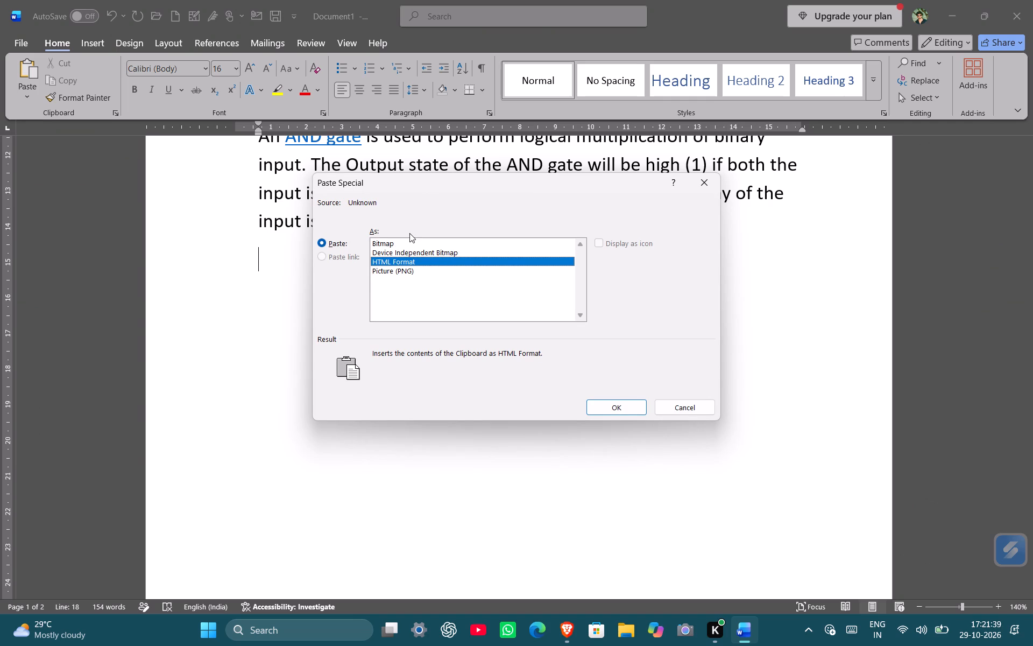
click(401, 242)
key(Return)
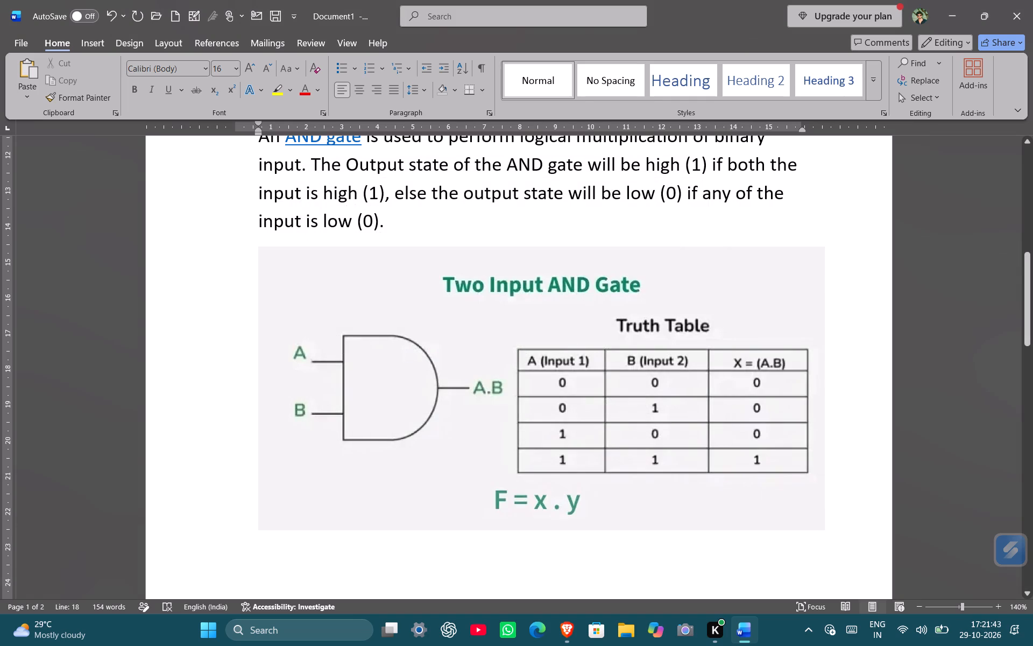
Shrink the AND gate image proportionally to about 12.9 cm wide and 6.5 cm high.
click(606, 377)
click(845, 254)
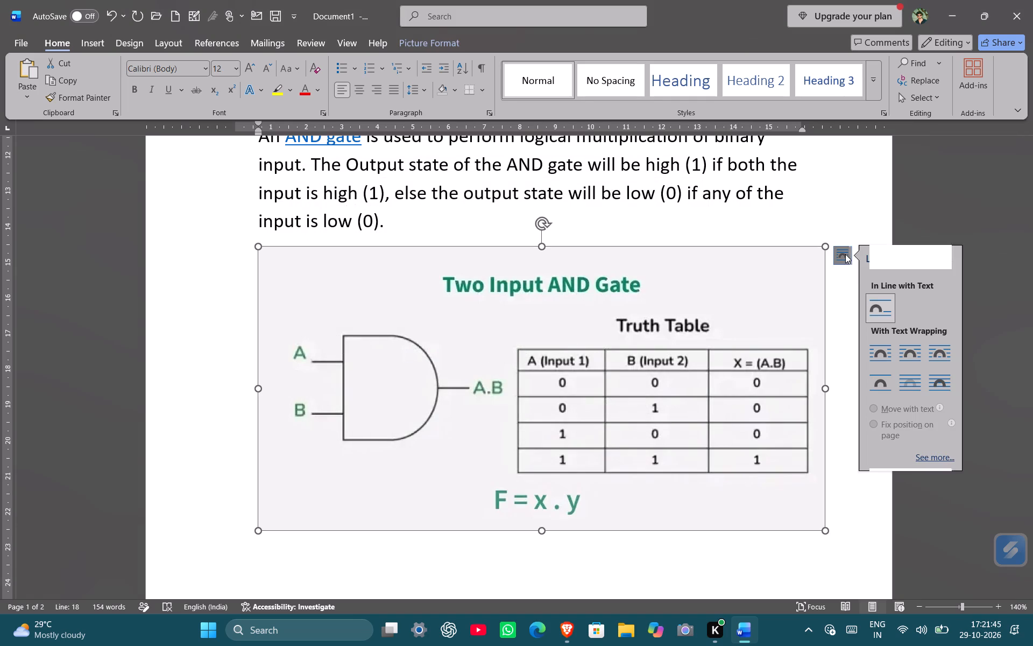
click(877, 303)
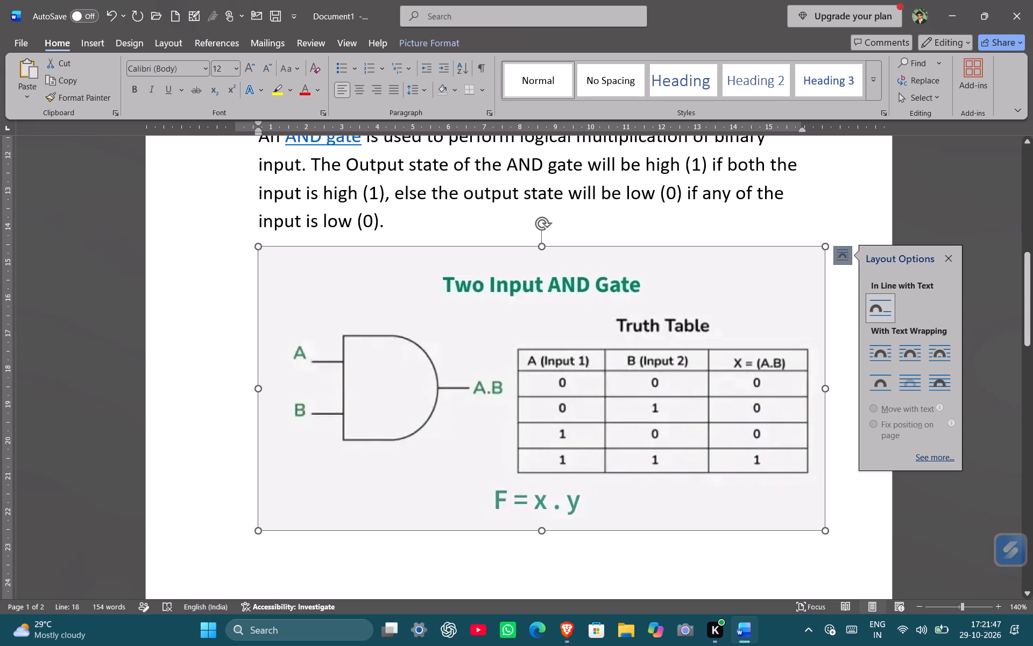
drag(826, 531, 719, 432)
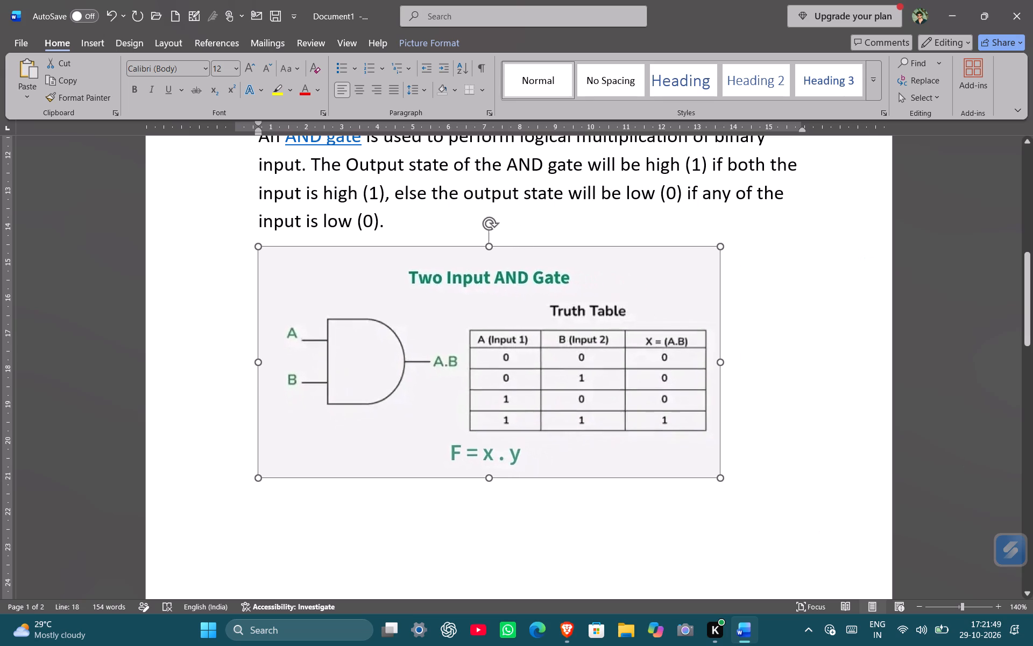
drag(719, 432, 719, 432)
Set the image's text wrapping to Square and move it sideways so it sits centred below the AND gate paragraph.
drag(496, 353, 586, 353)
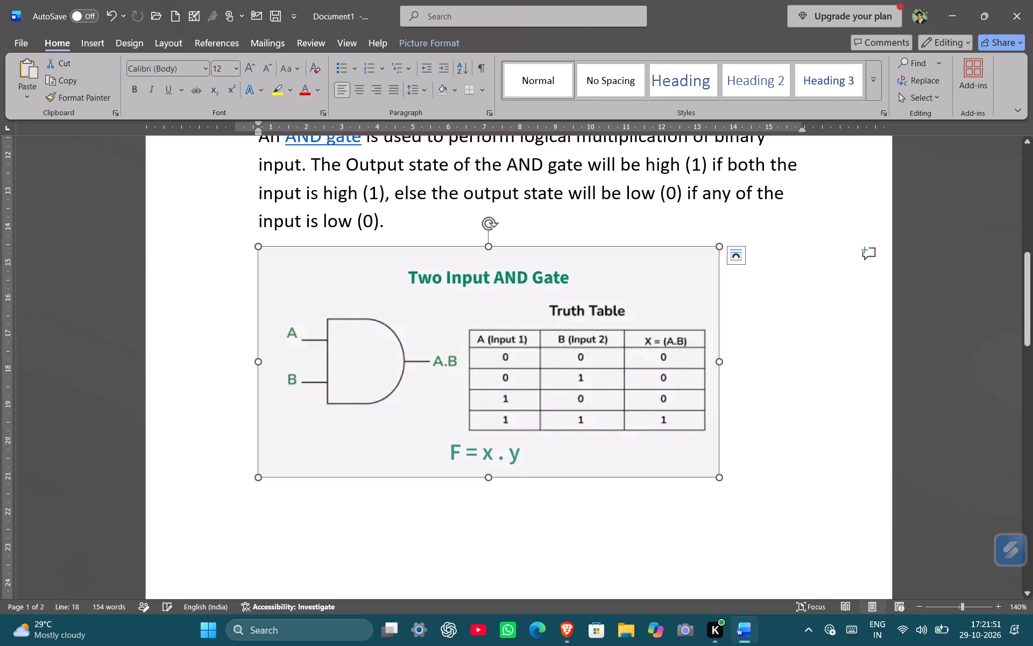
click(746, 256)
click(676, 279)
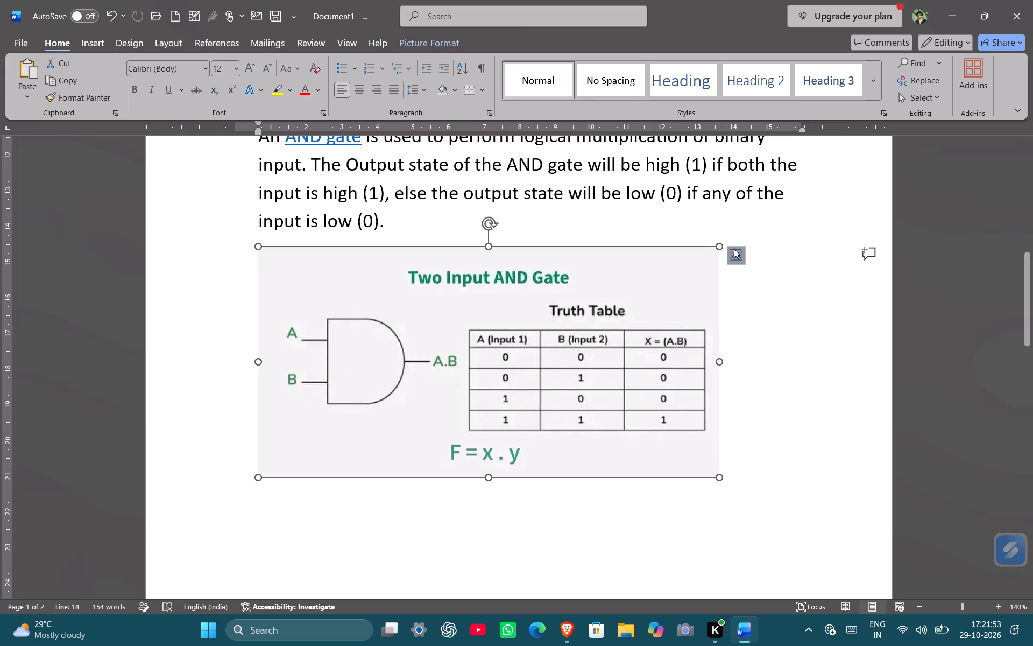
click(740, 252)
click(777, 350)
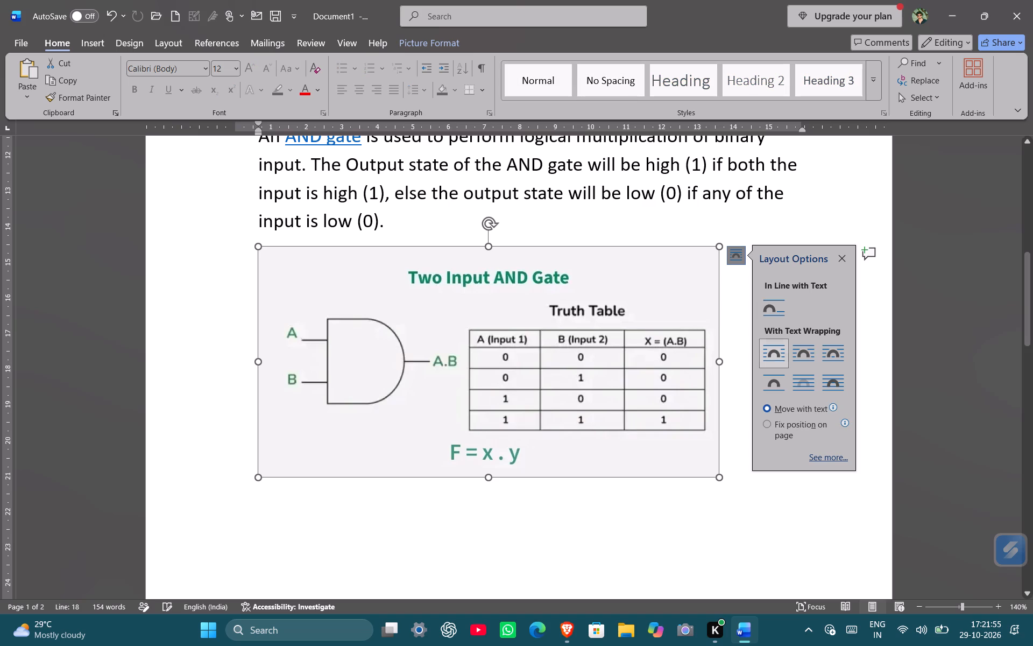
click(579, 313)
drag(579, 313, 642, 311)
drag(537, 304, 591, 304)
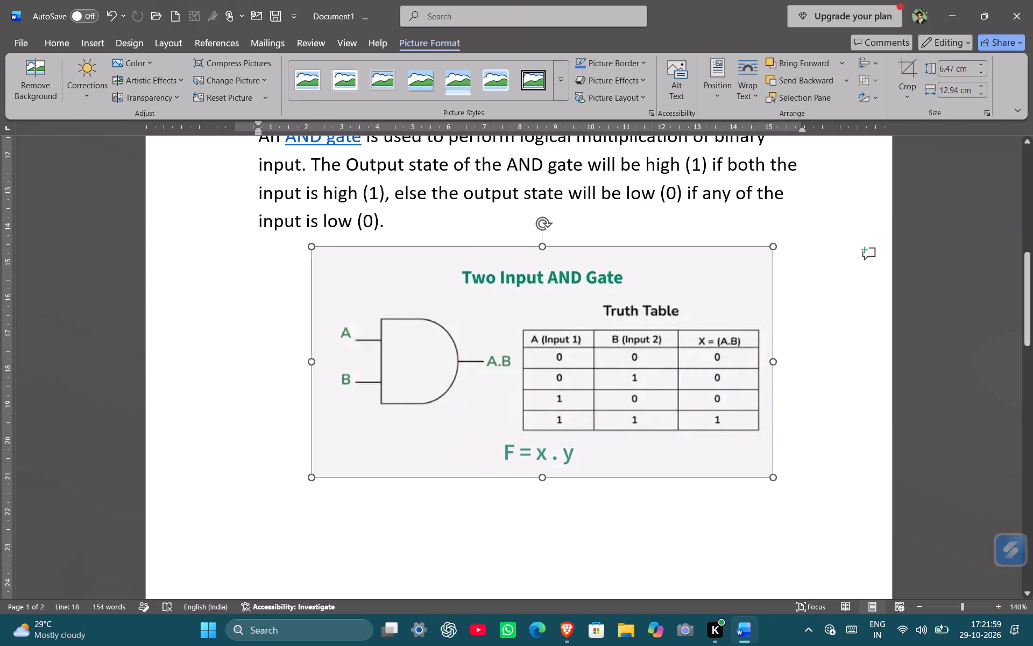
Delete the oversized duplicate AND gate image on the second page.
scroll(259, 304, right, 1)
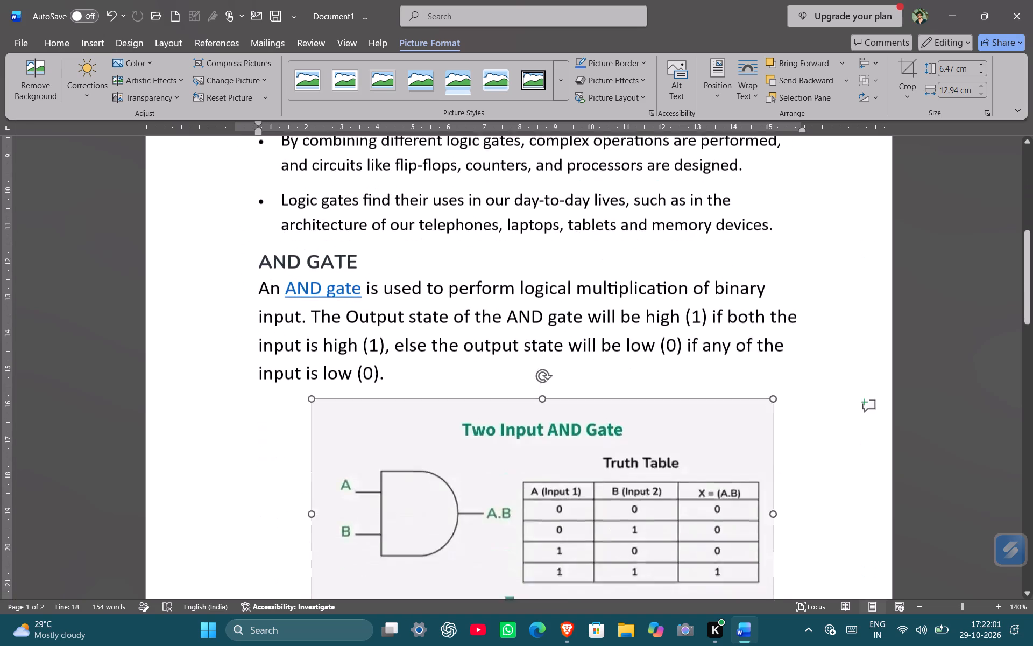
scroll(259, 304, right, 1)
ctrl+scroll(259, 304, down, 8)
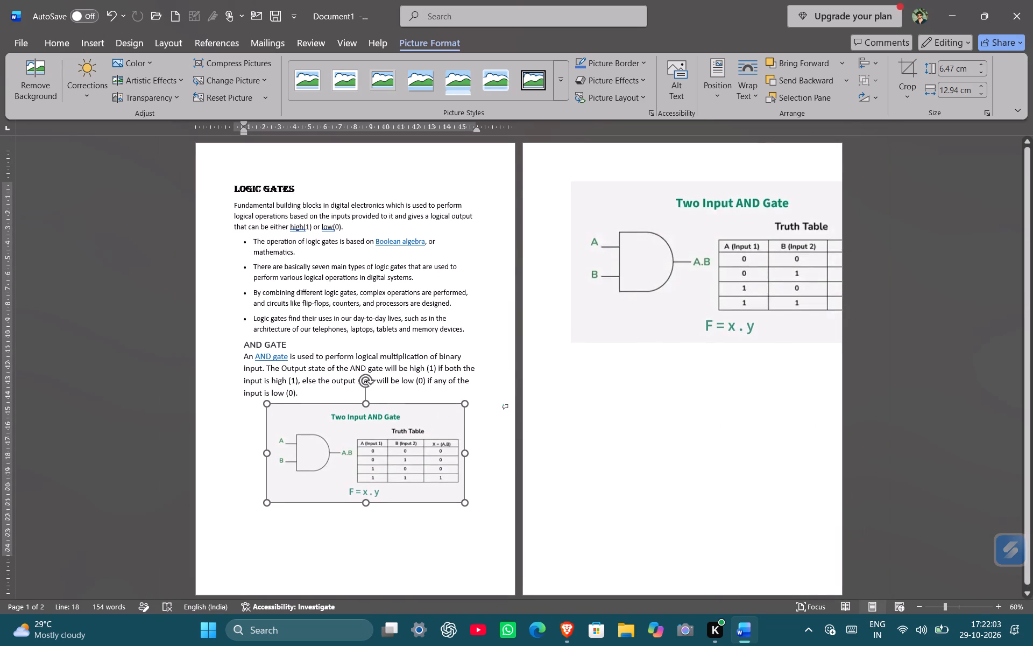
click(711, 200)
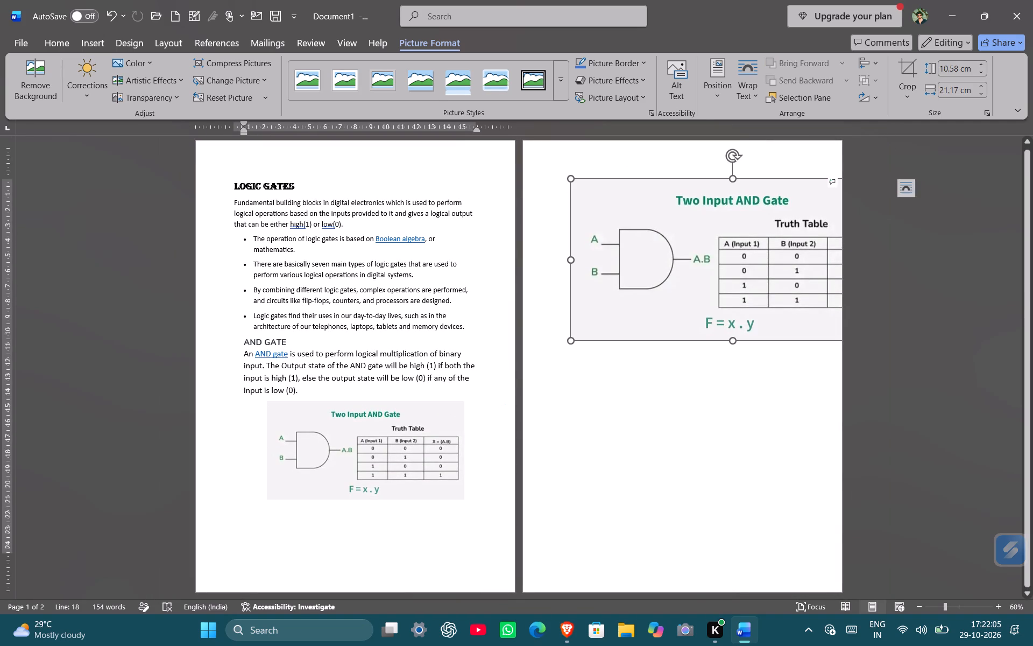
key(Delete)
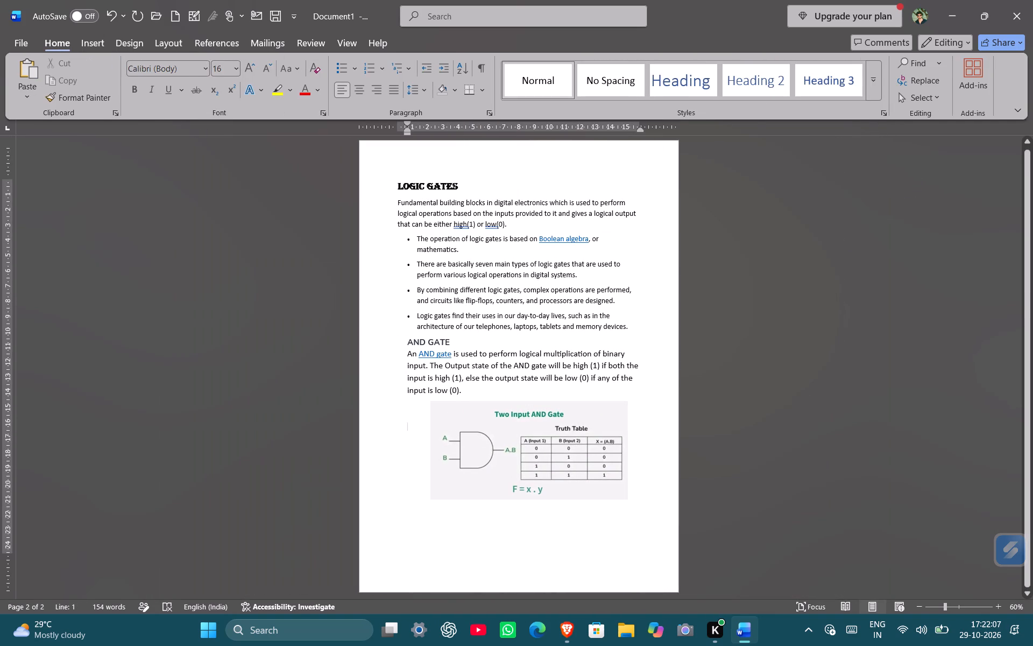
Shift the remaining AND gate image slightly left and down to leave a gap below the paragraph.
drag(503, 431, 499, 433)
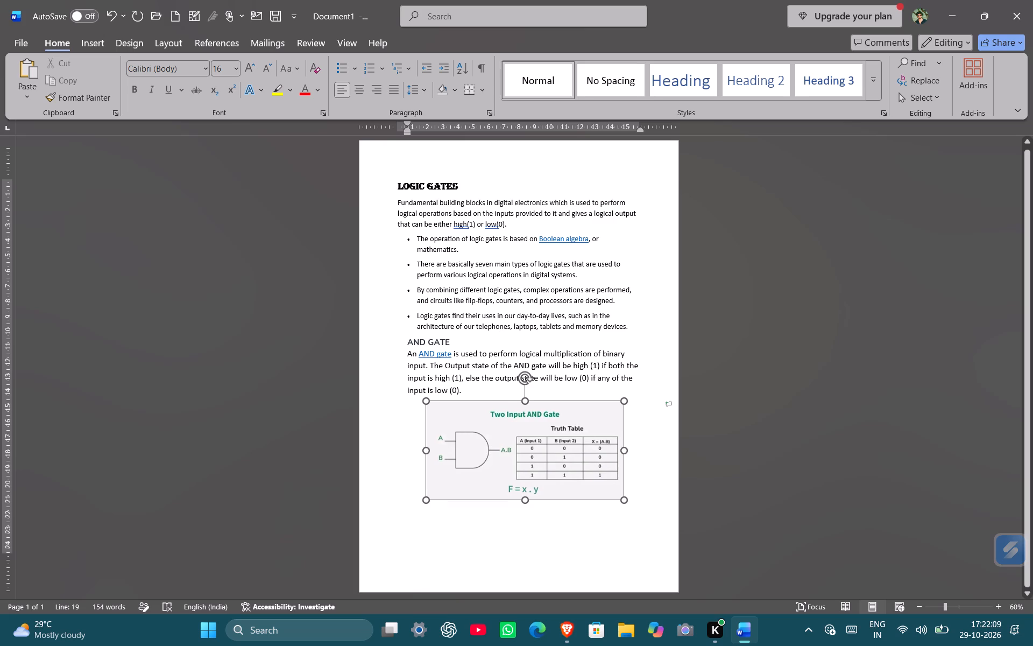
drag(499, 433, 500, 436)
click(569, 589)
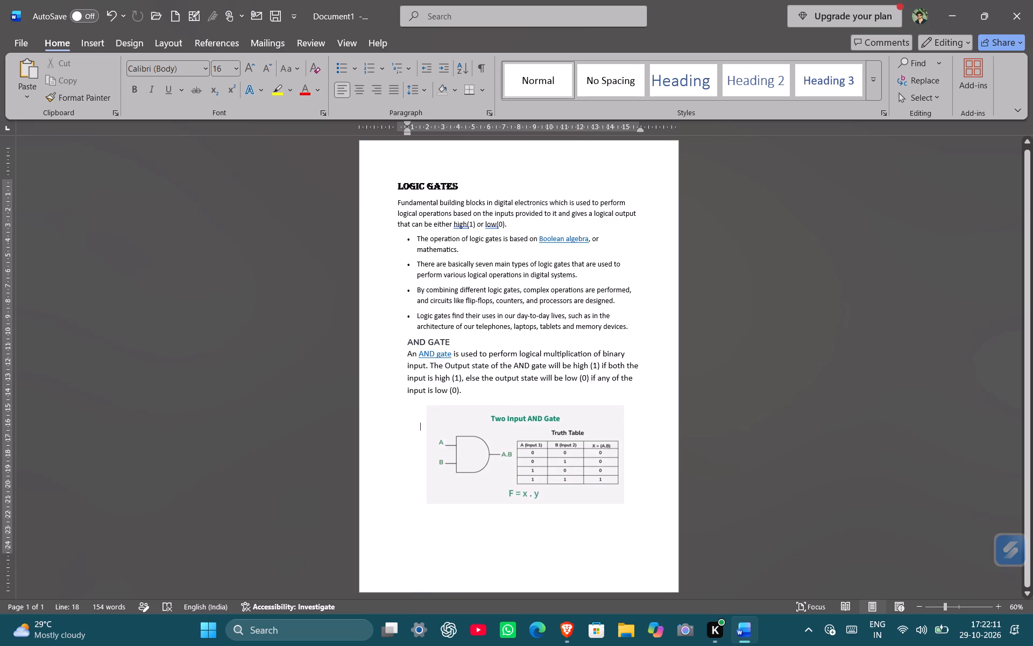
Place the text cursor on a blank, indented line below the AND gate image.
click(481, 544)
drag(392, 523, 417, 522)
double_click(417, 522)
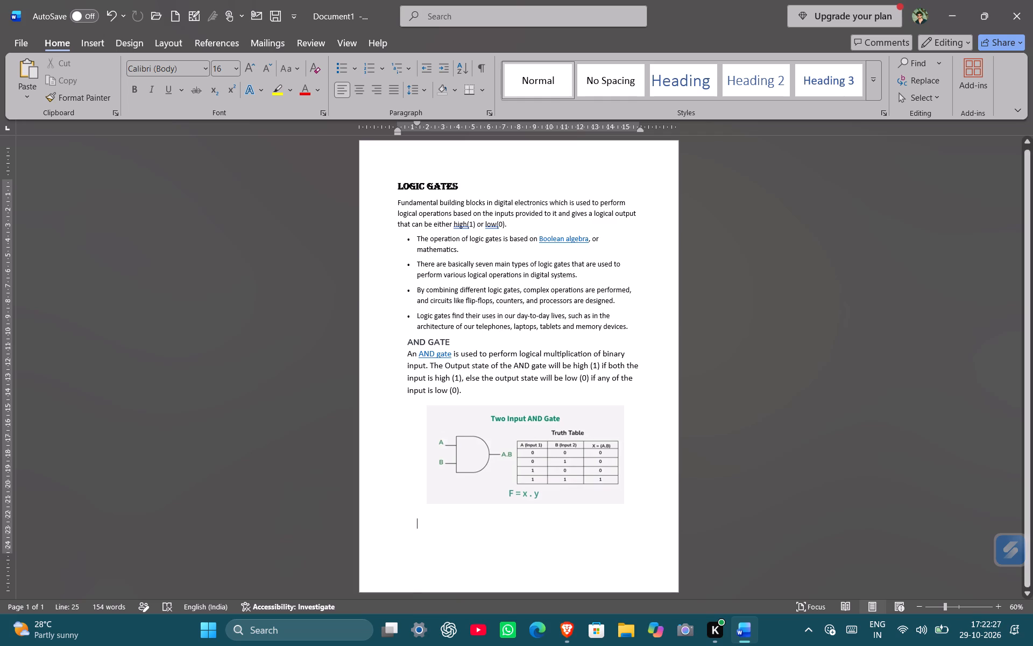
Copy the OR GATE heading from the GeeksforGeeks page and paste it into the Word document on the blank line below the AND gate image.
scroll(451, 360, down, 2)
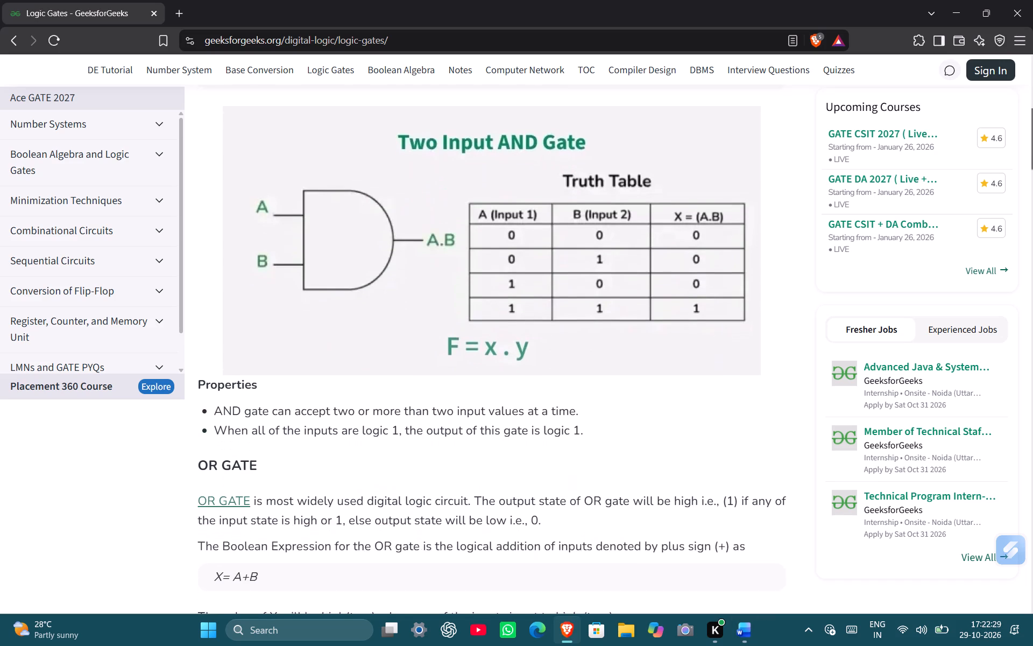
scroll(451, 360, down, 4)
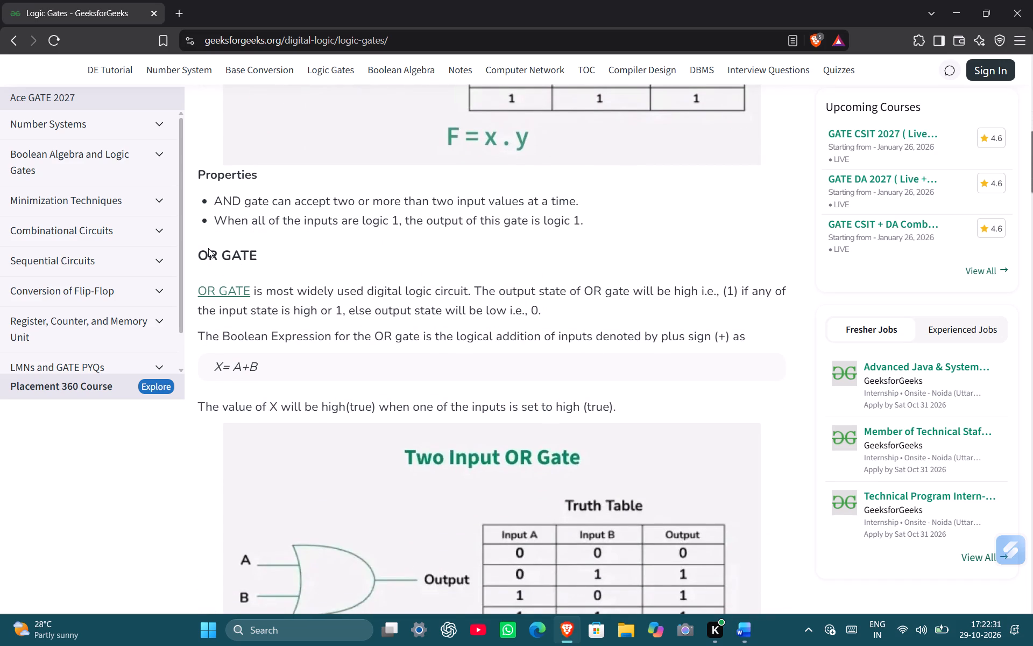
drag(208, 248, 223, 255)
drag(261, 254, 190, 252)
key(ctrl+c)
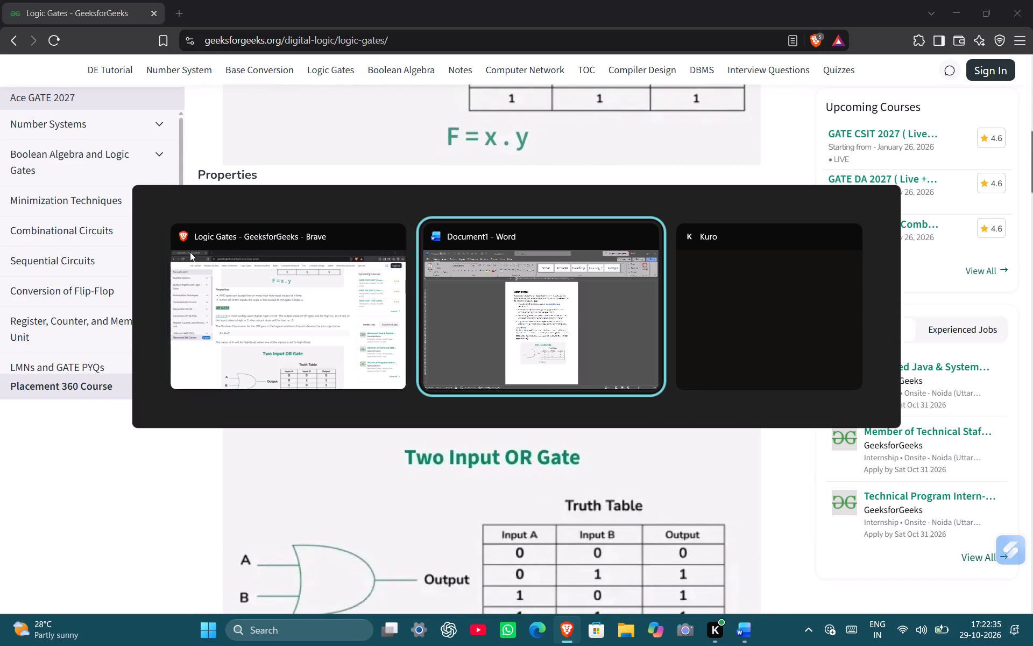
scroll(412, 417, down, 7)
click(433, 517)
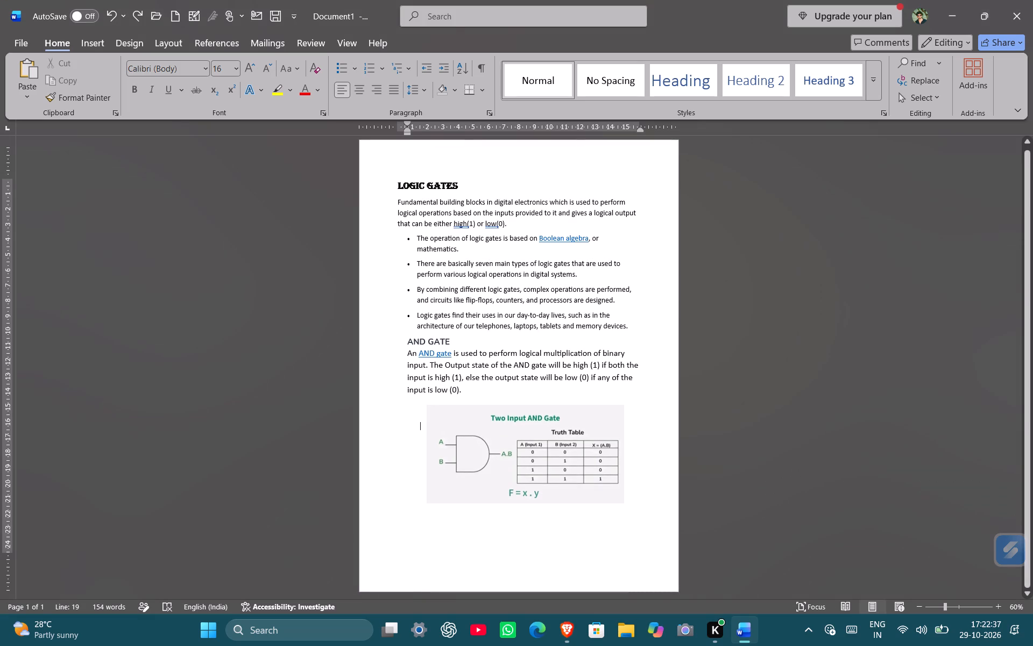
double_click(423, 523)
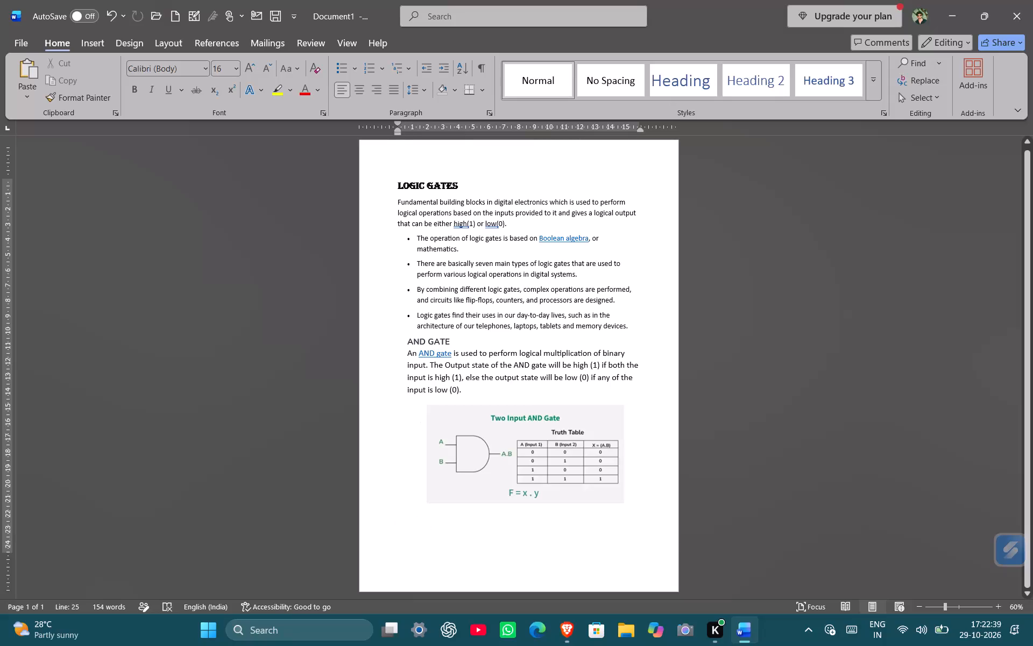
key(ctrl+v)
Change the pasted OR GATE heading's font to Nunito to match the AND GATE heading.
click(441, 343)
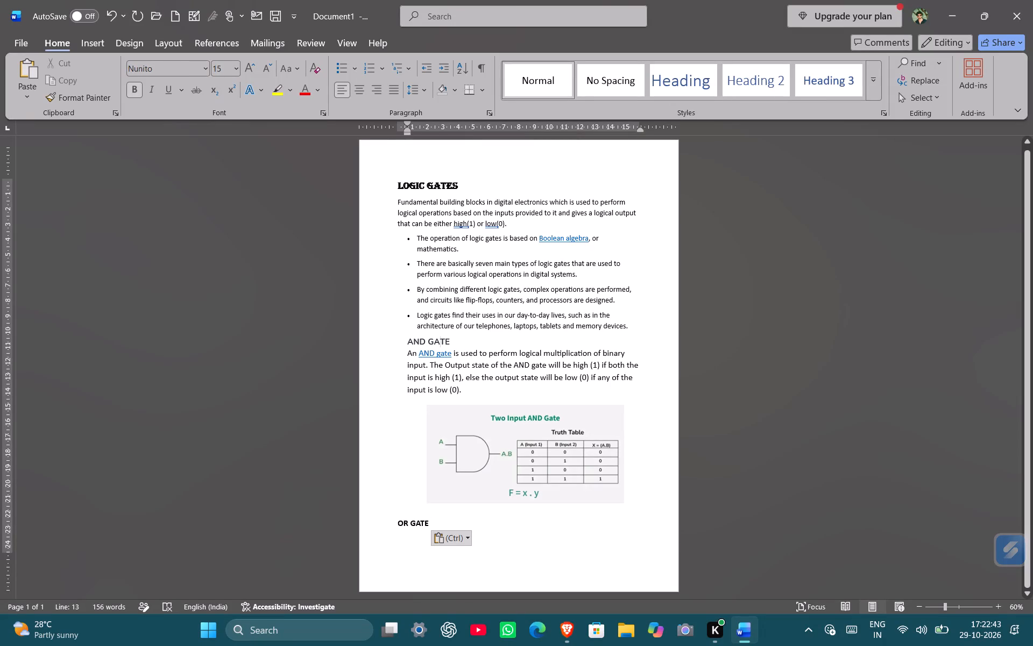
click(416, 523)
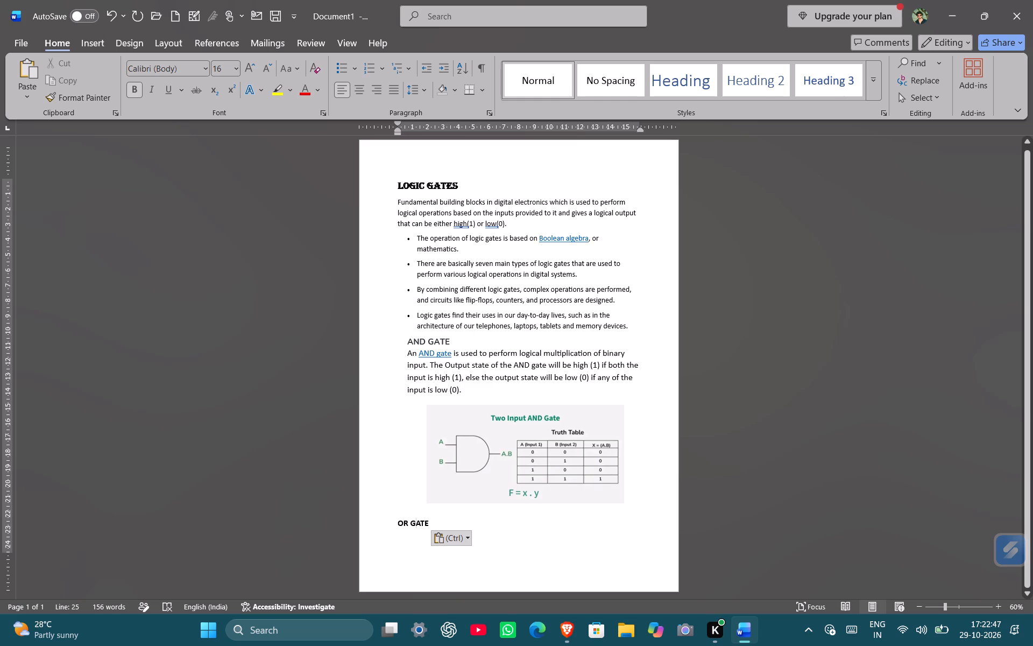
drag(433, 520, 396, 522)
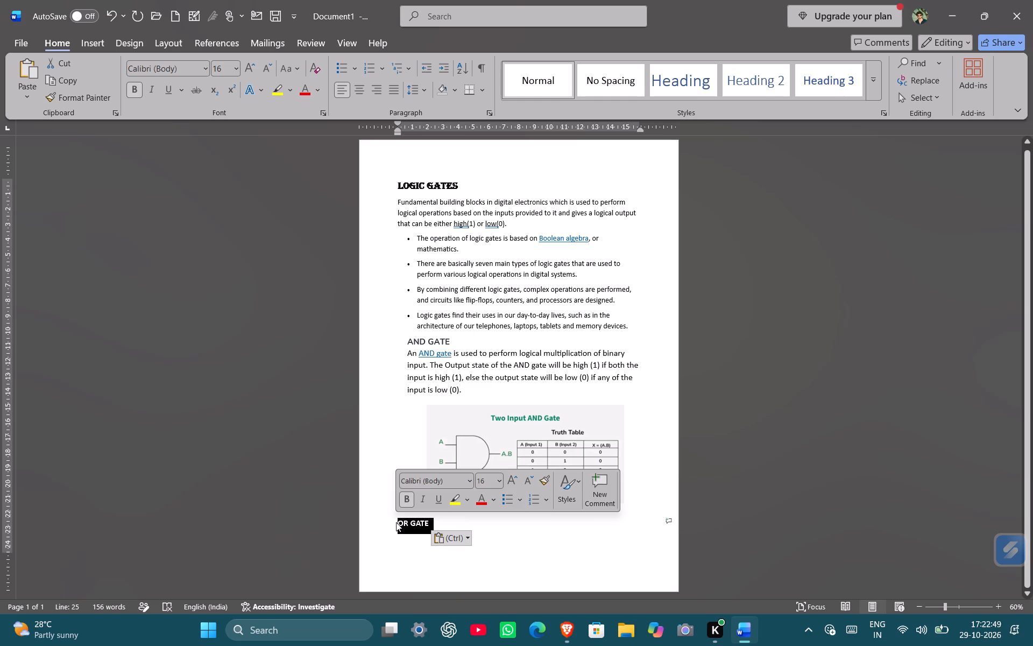
click(437, 481)
key(n)
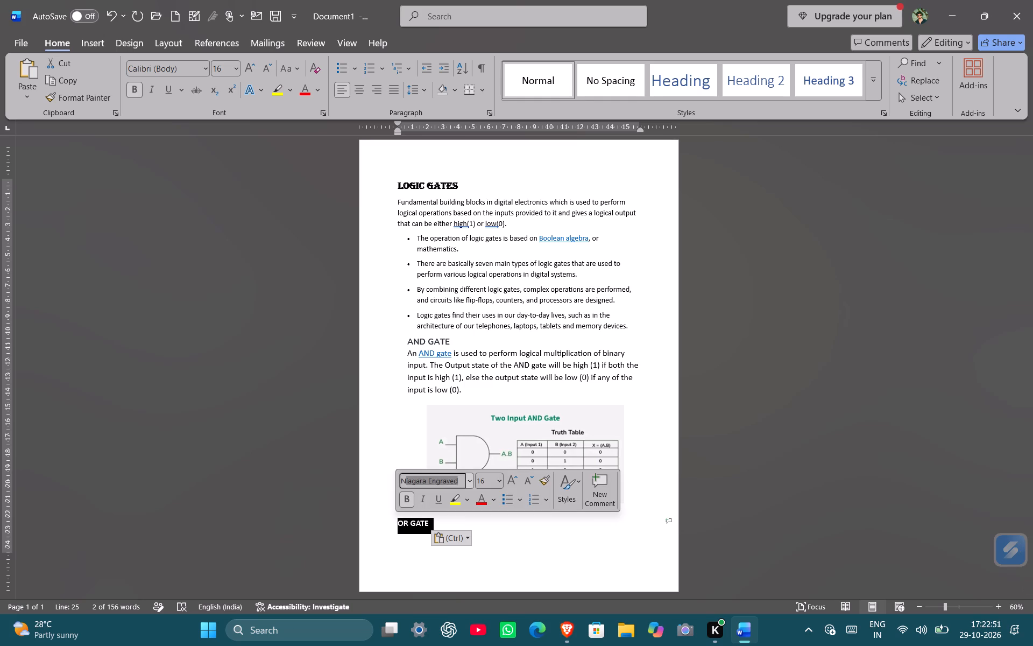
key(u)
key(Return)
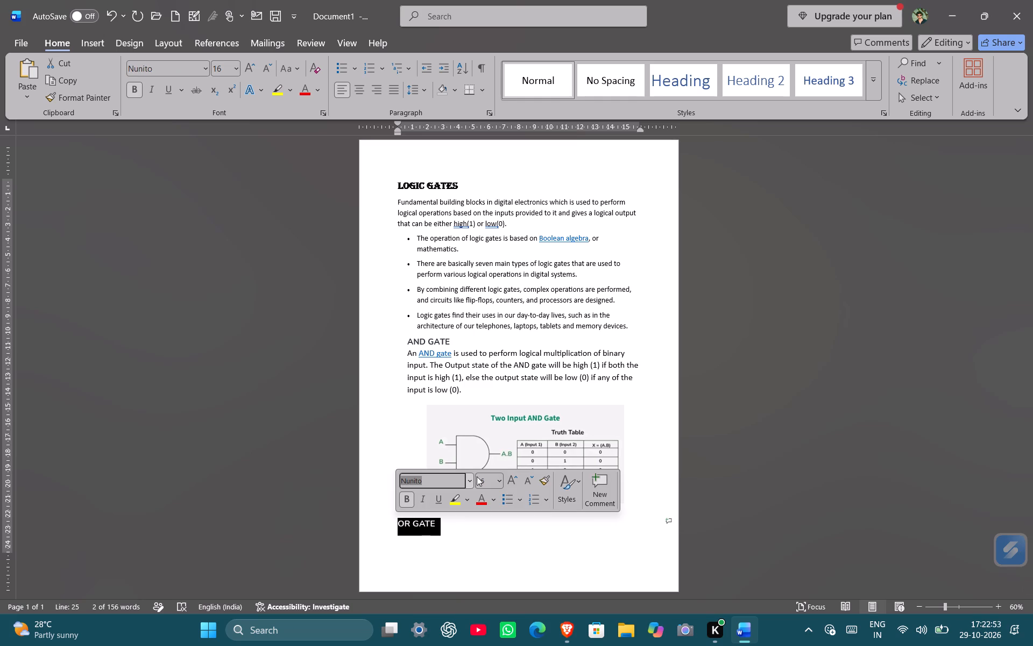
Set the OR GATE heading's font size to 15.
click(486, 478)
text(115)
key(Return)
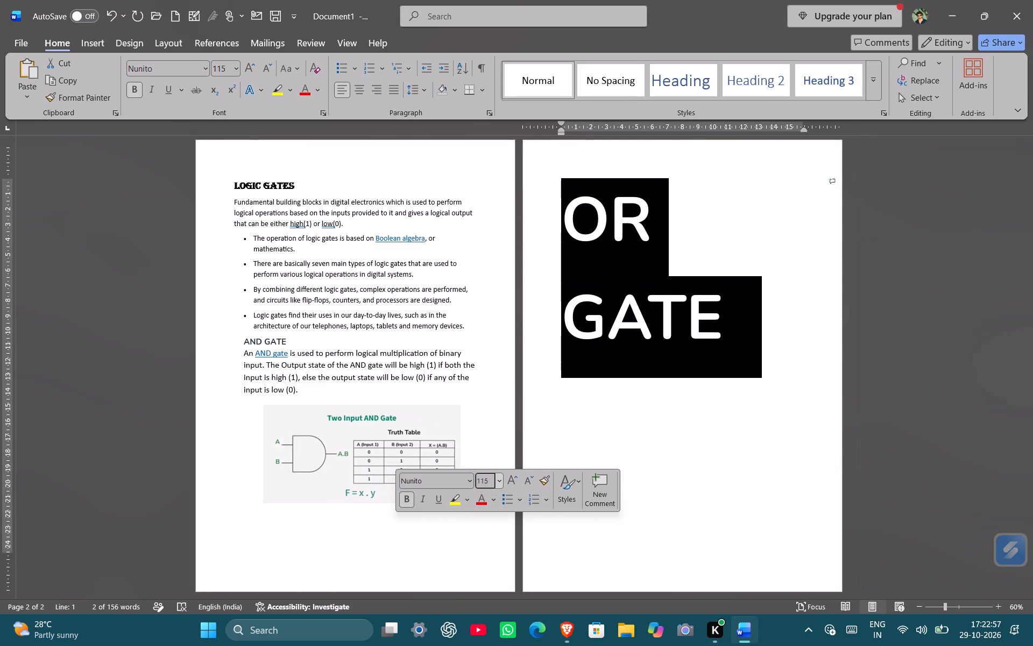
key(BackSpace)
key(BackSpace)
key(Right)
key(Right)
key(BackSpace)
key(Return)
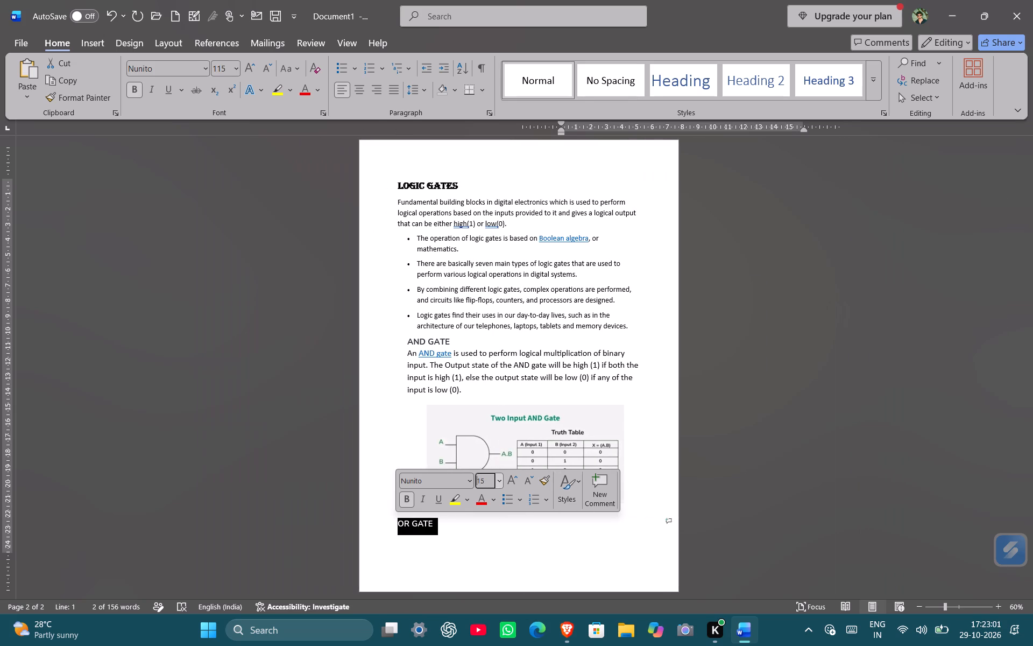
click(409, 496)
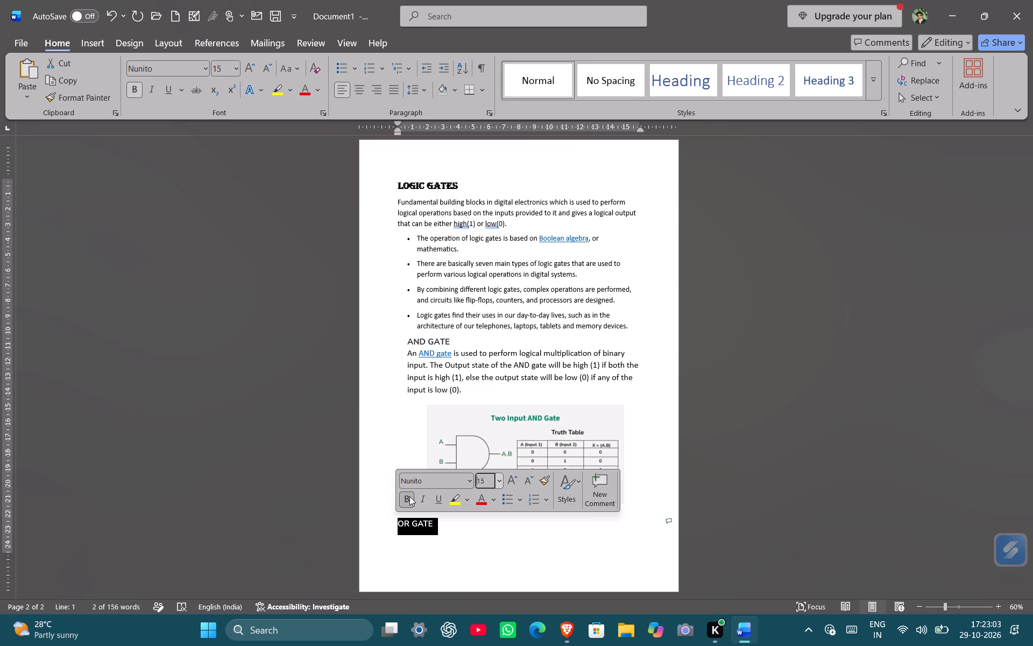
click(409, 496)
click(467, 522)
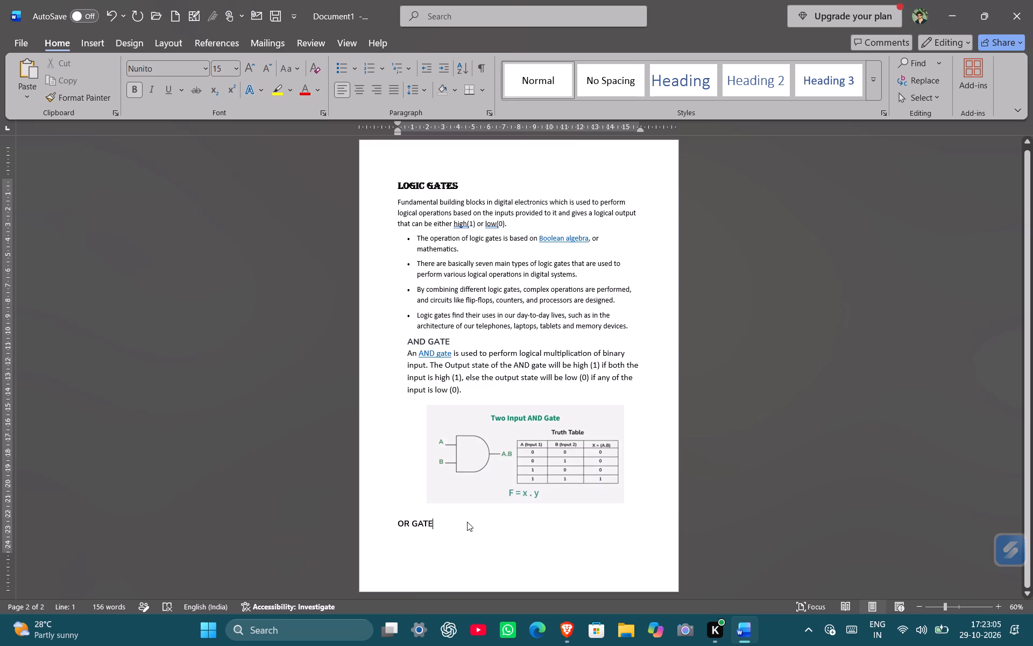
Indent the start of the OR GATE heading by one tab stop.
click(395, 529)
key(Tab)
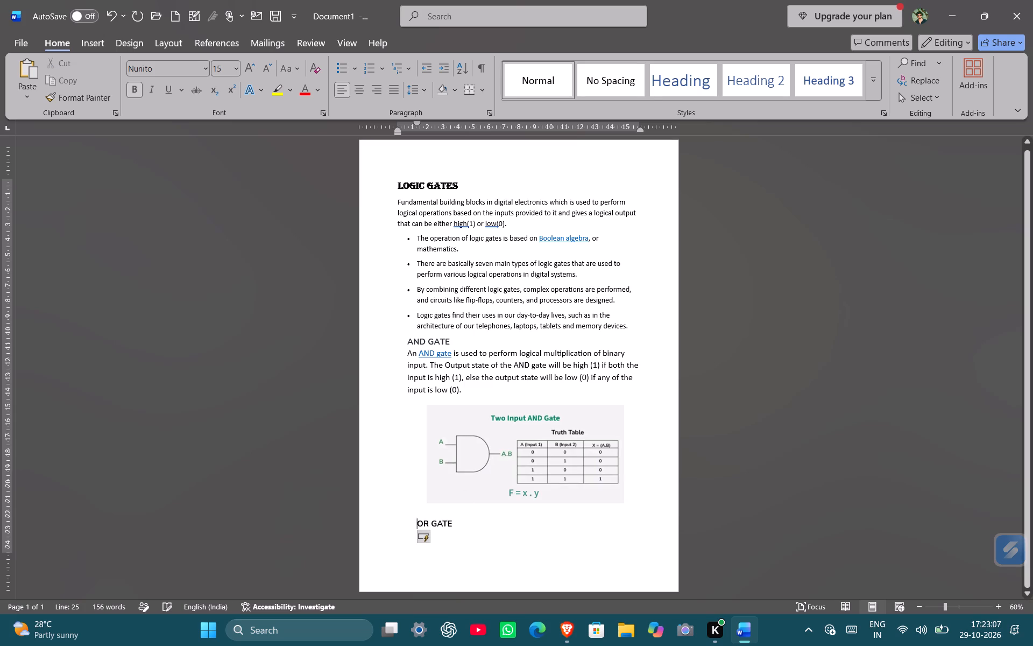
Underline everything from the AND GATE heading through the OR GATE heading, and clear the underlining again, including that of the AND gate link.
click(407, 341)
drag(407, 341, 413, 529)
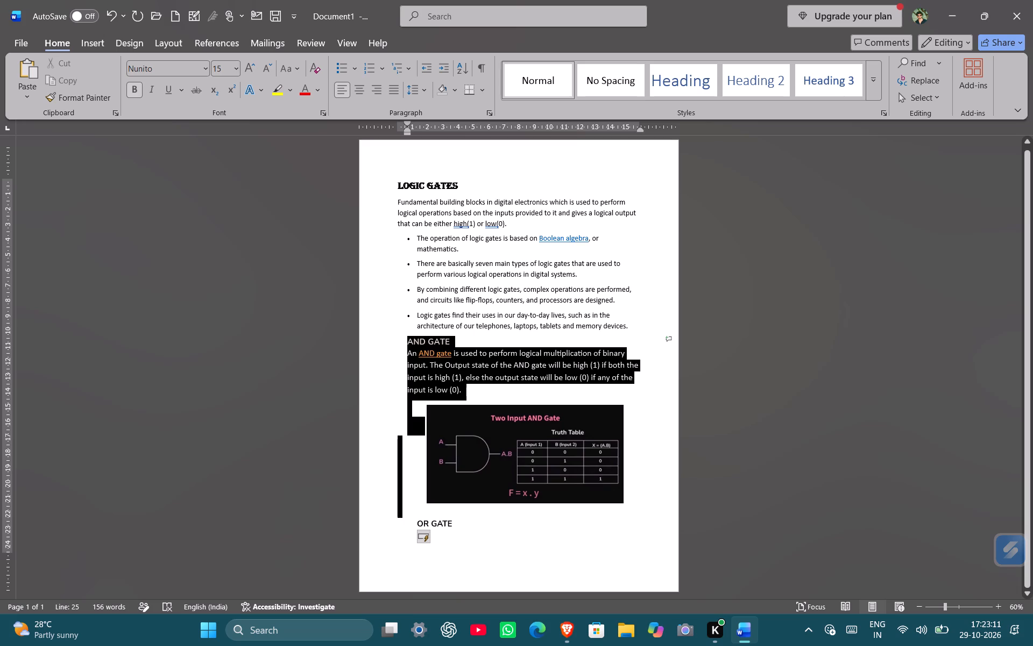
drag(413, 529, 438, 563)
click(484, 538)
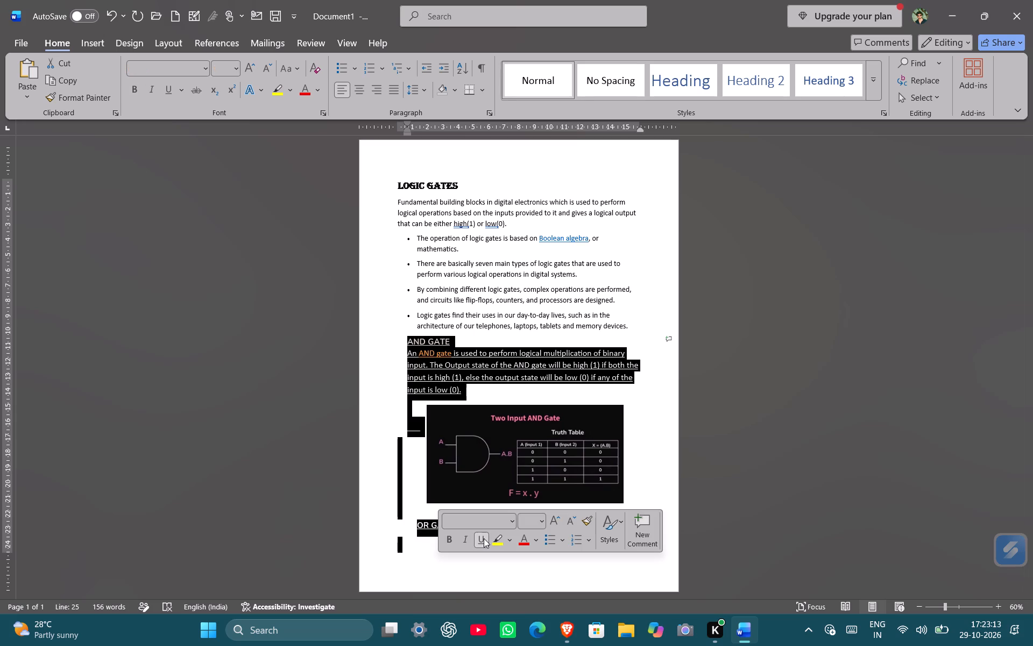
click(480, 539)
click(452, 559)
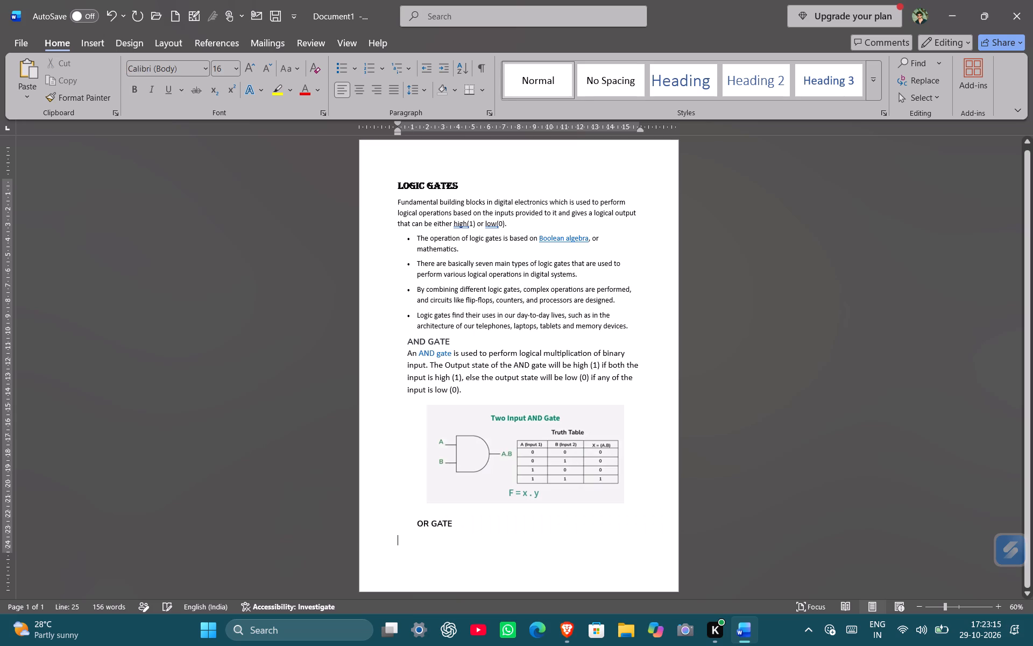
Remove the OR GATE heading's indent and insert blank lines before it so it sits unindented below the AND gate image.
click(415, 517)
key(Down)
key(BackSpace)
key(BackSpace)
key(BackSpace)
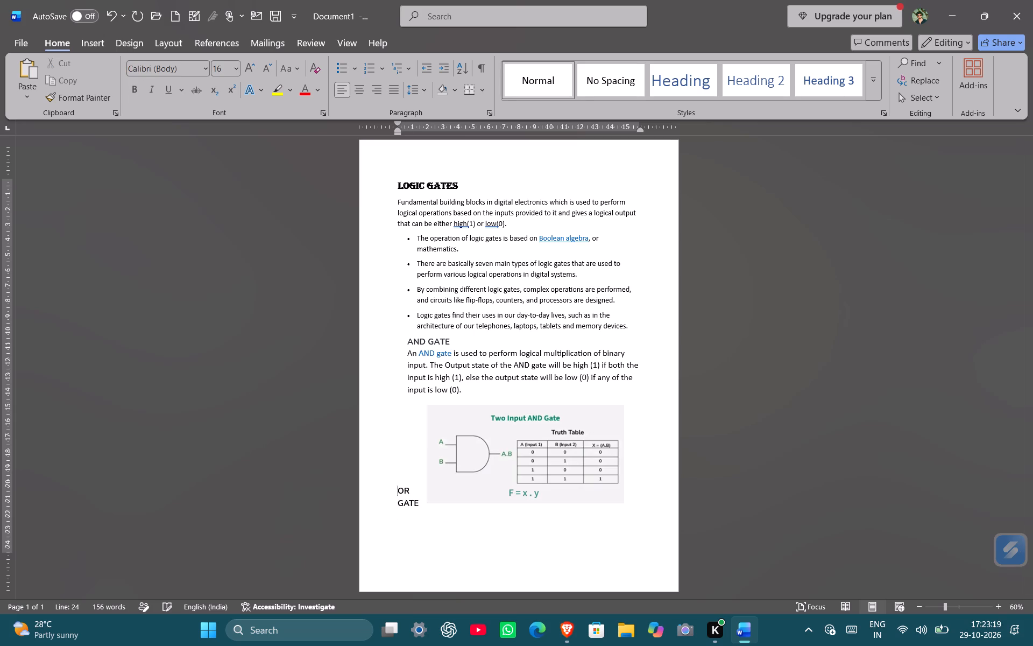
key(Return)
key(Return)
key(Return)
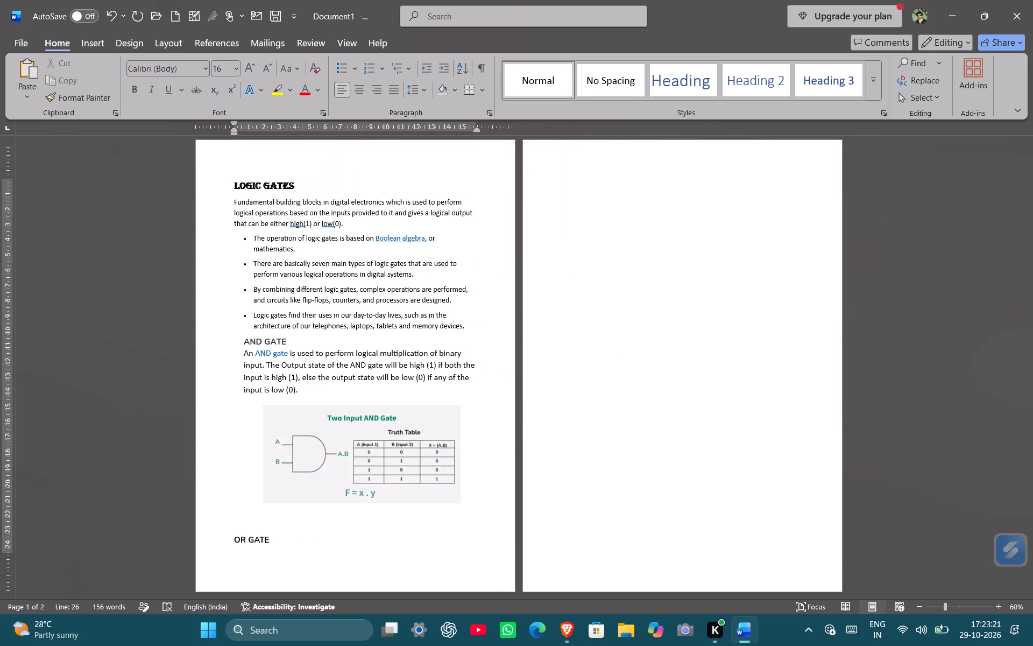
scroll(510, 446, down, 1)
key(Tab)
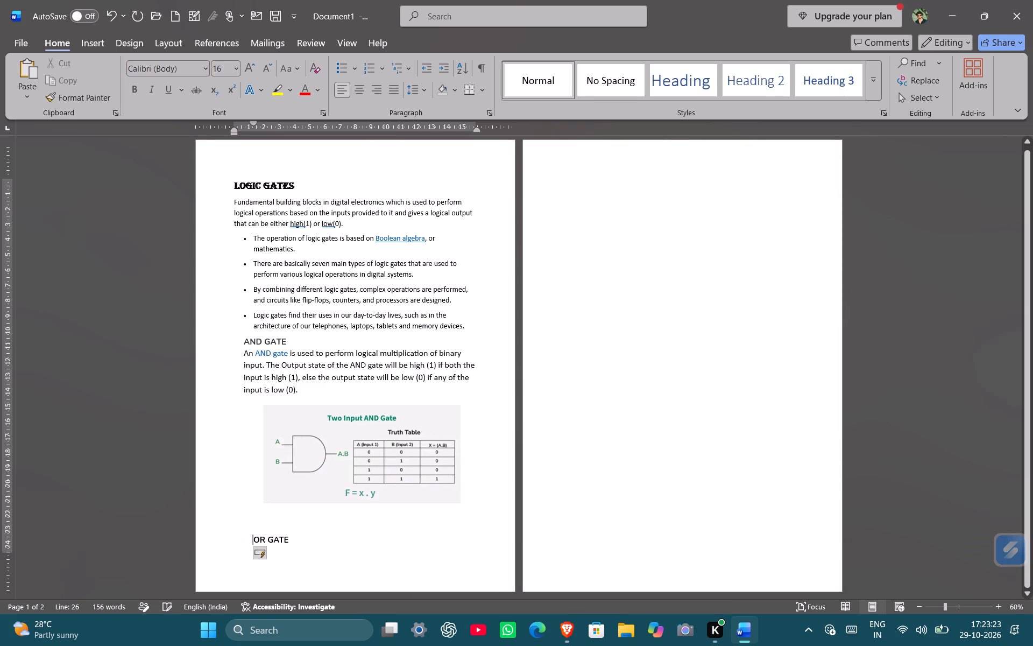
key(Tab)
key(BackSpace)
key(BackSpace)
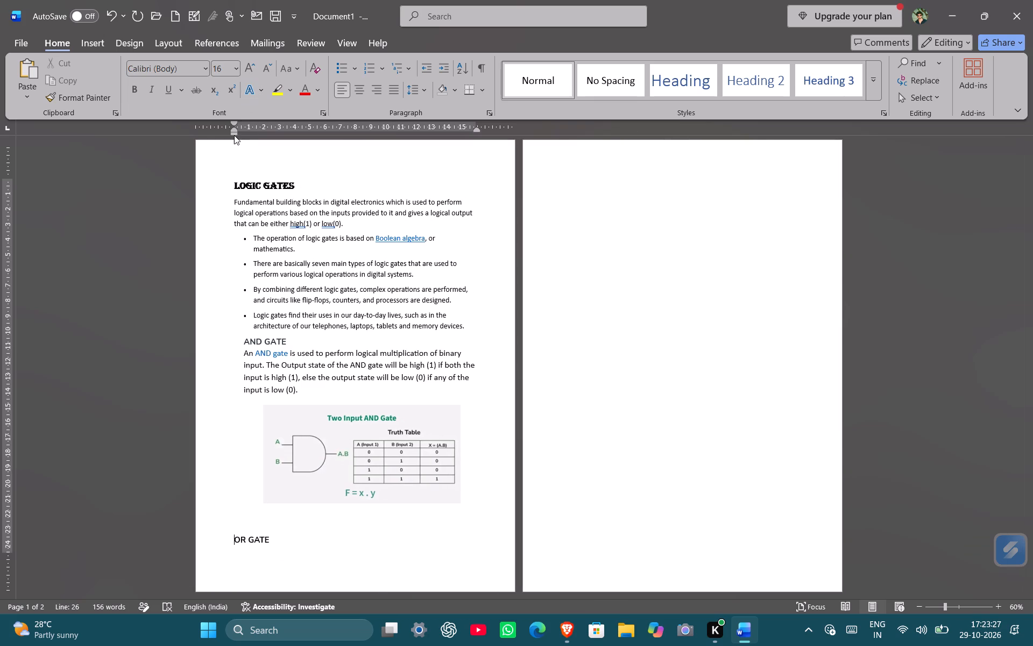
Shift the OR GATE heading's indent on the ruler so it roughly lines up with the AND GATE heading.
drag(234, 135, 244, 135)
click(315, 558)
scroll(315, 558, down, 1)
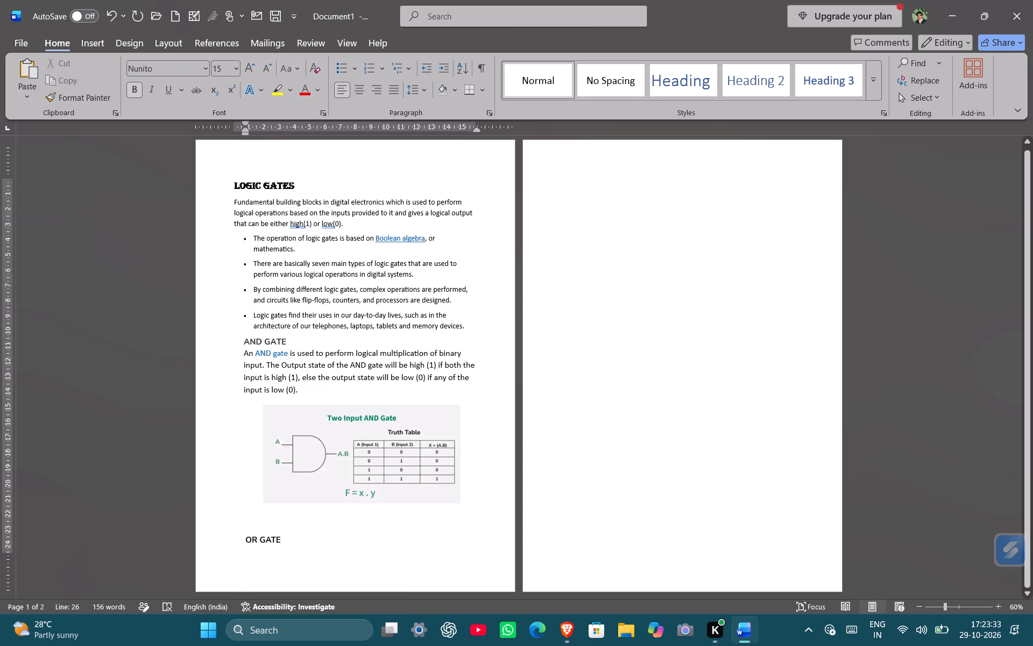
Add an empty line after the OR GATE heading.
click(285, 542)
key(Return)
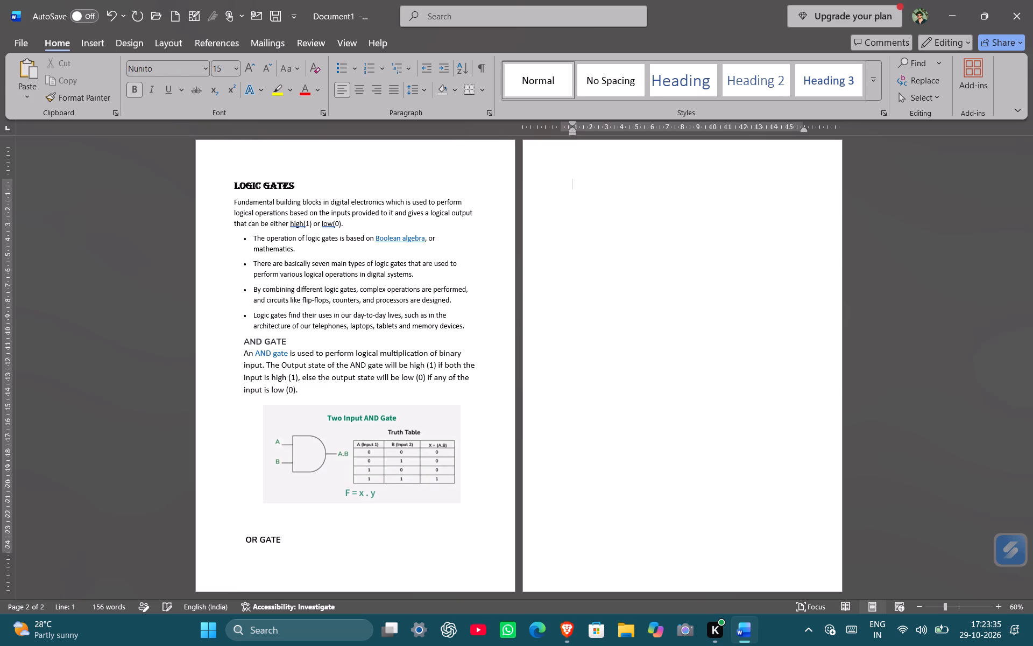
Insert a blank line above the AND GATE heading to separate it from the bullet list.
click(244, 336)
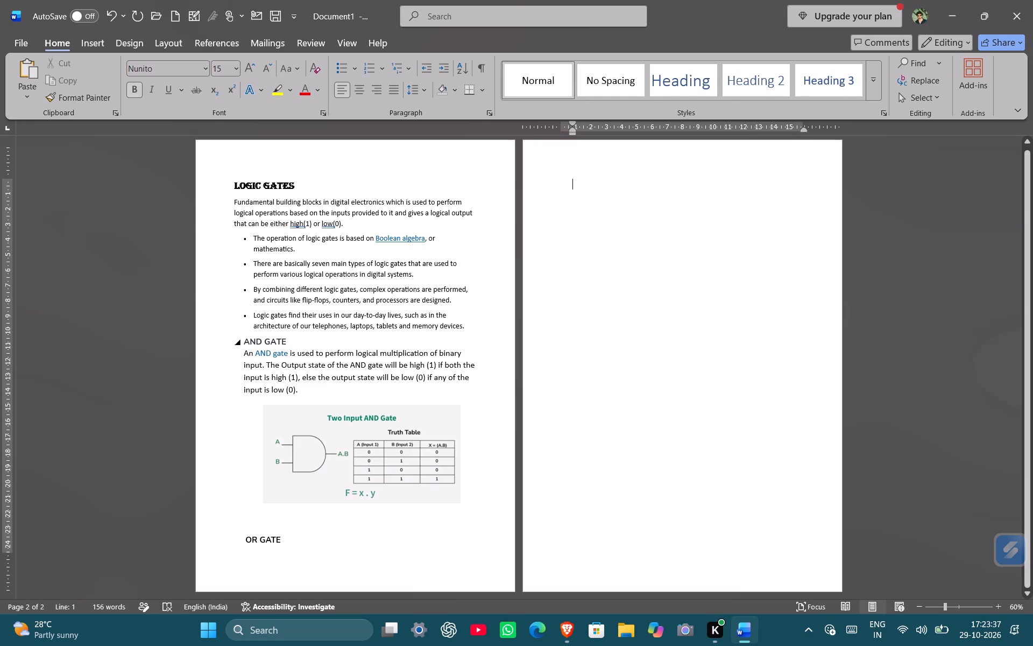
key(Return)
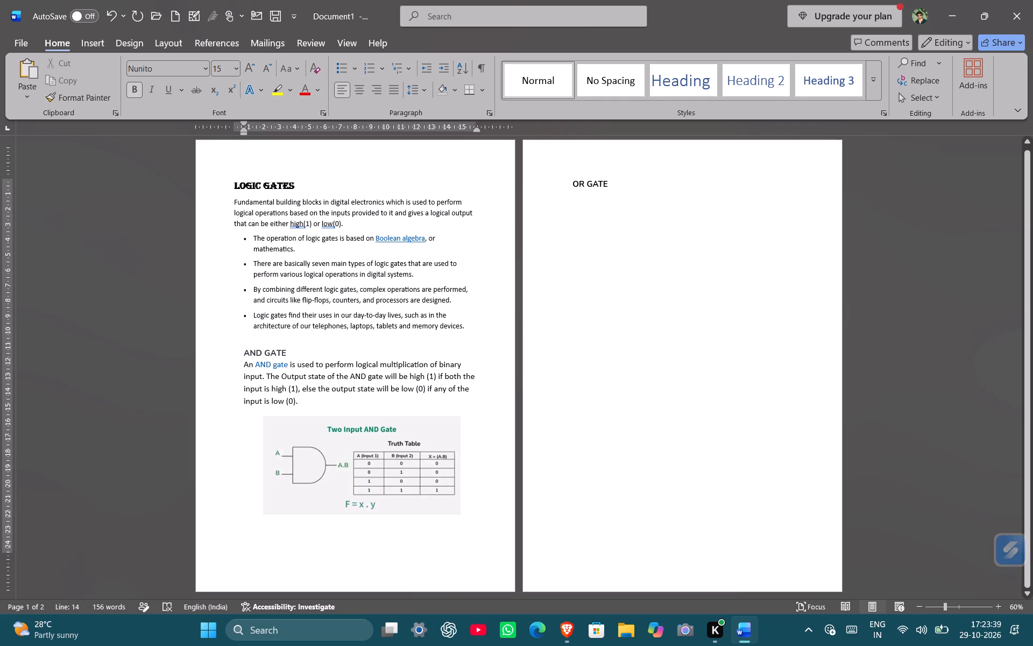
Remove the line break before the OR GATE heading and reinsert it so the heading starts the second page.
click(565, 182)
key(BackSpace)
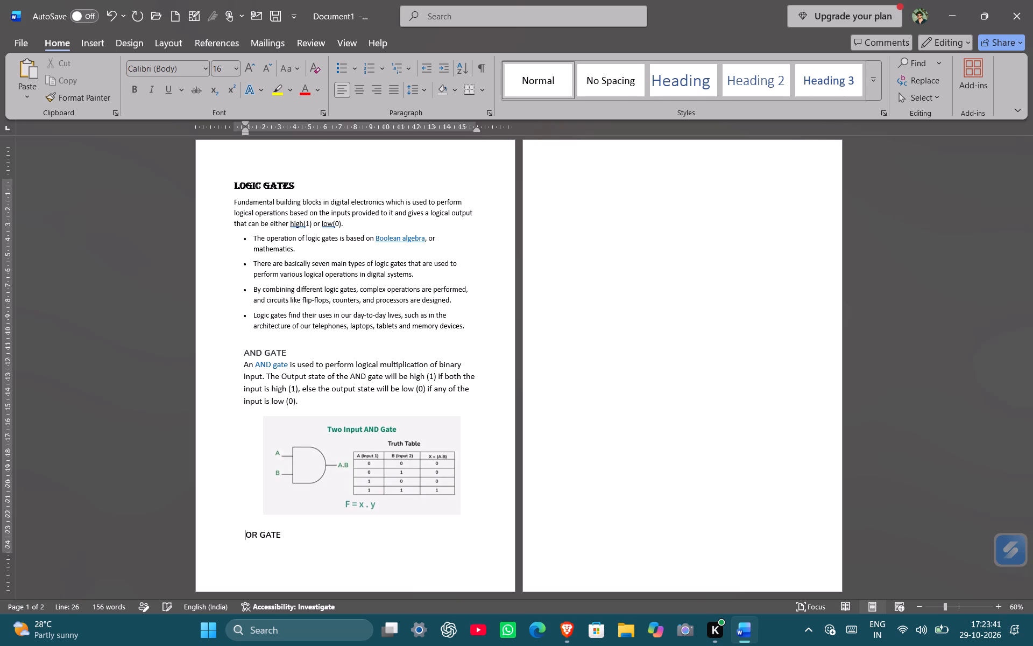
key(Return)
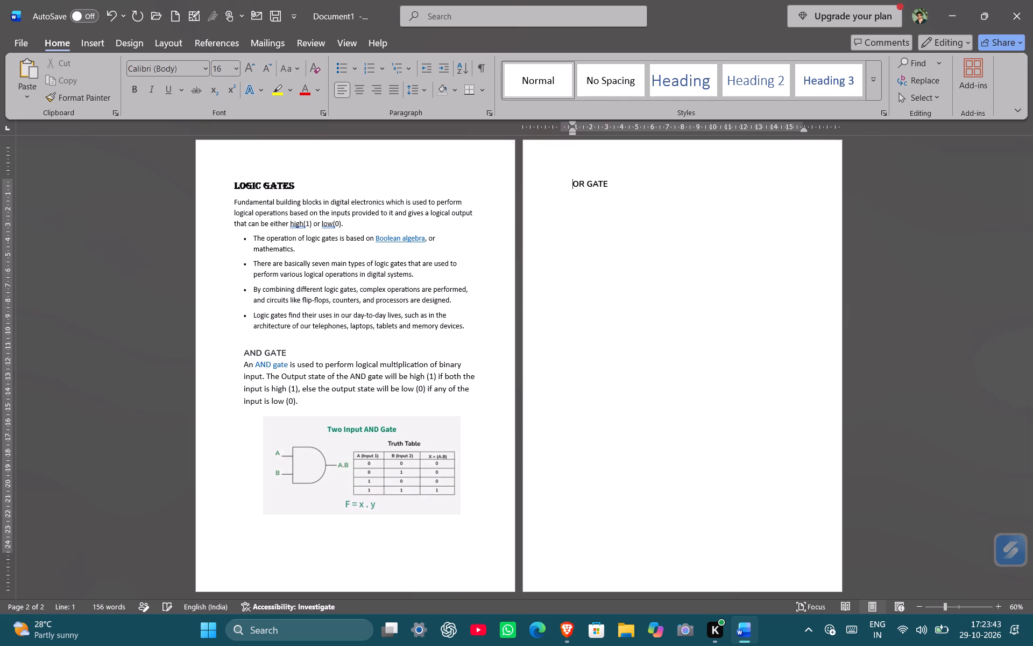
Enlarge the AND gate image by stretching its bottom edge downward and its left edge out to the paragraph's left margin.
click(299, 461)
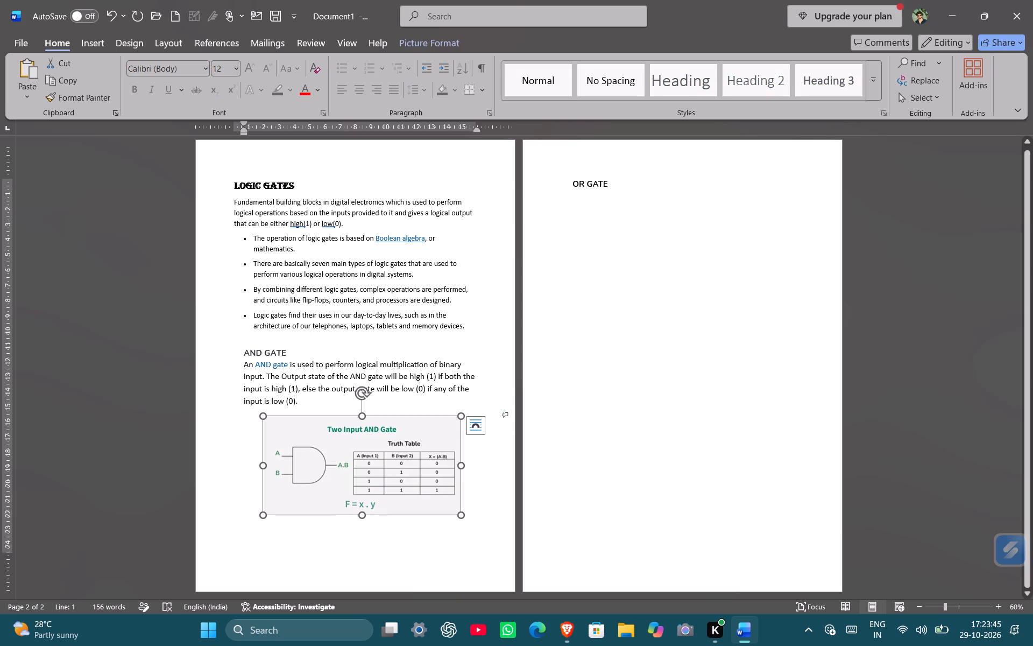
drag(361, 515, 360, 533)
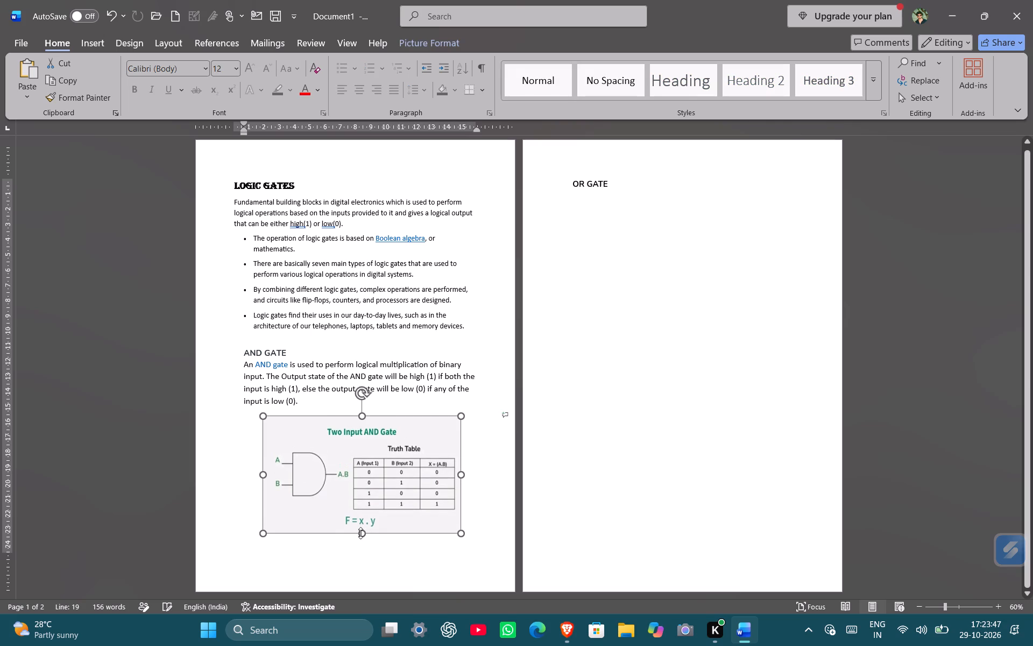
drag(263, 473, 242, 474)
drag(459, 476, 464, 476)
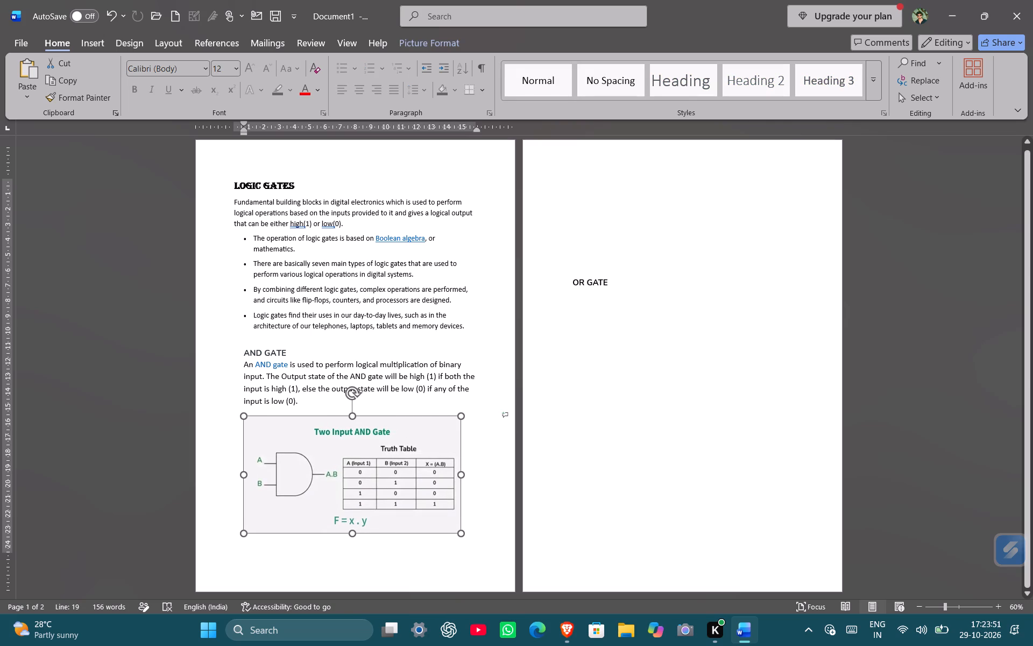
Widen the AND gate image by stretching its right edge out to the paragraph's right margin.
drag(464, 476, 471, 476)
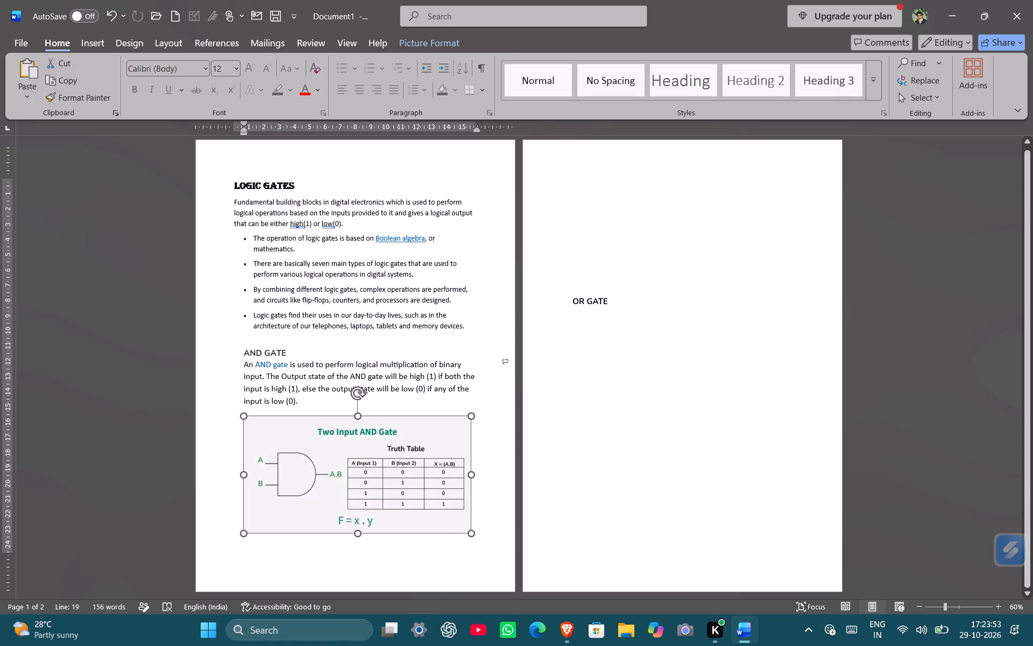
drag(471, 476, 477, 476)
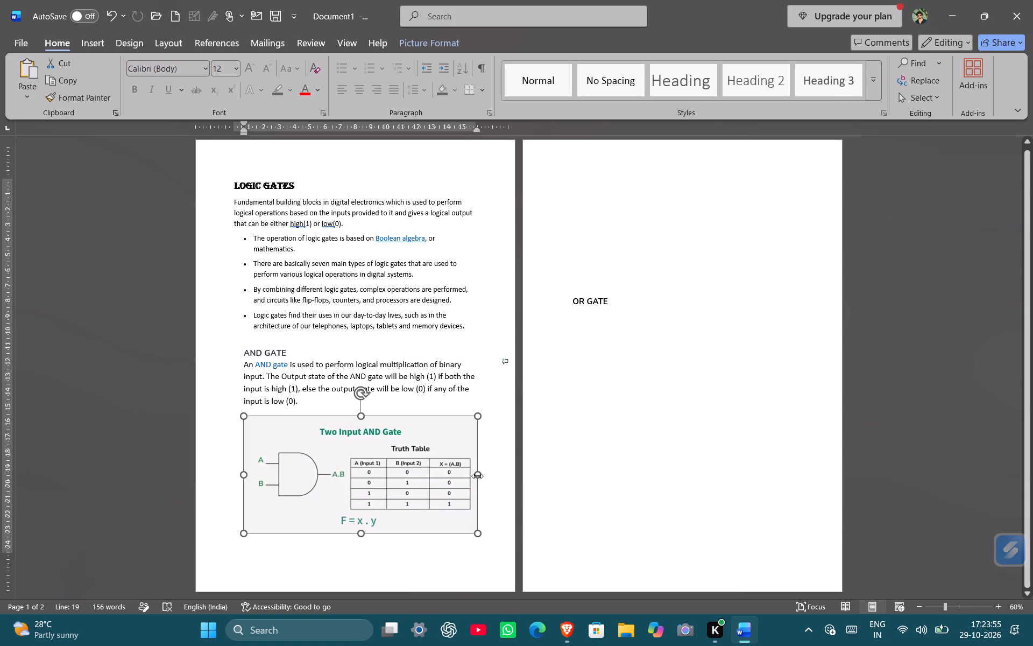
click(424, 340)
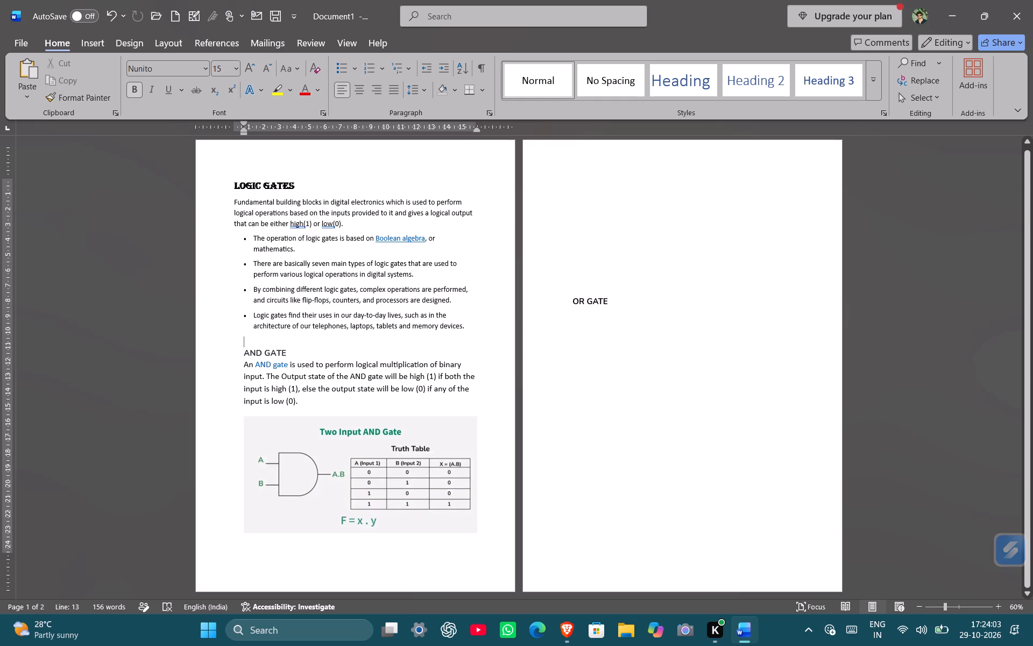
Justify all text from the introductory paragraph through the end of the AND GATE description.
drag(300, 402, 224, 212)
click(224, 212)
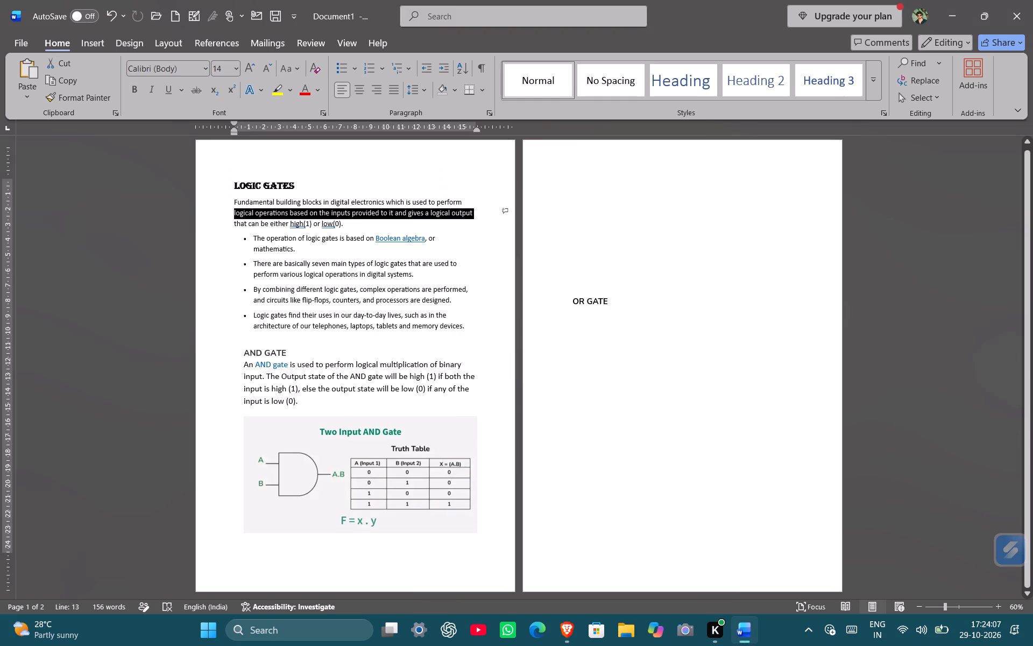
click(235, 198)
drag(232, 200, 300, 404)
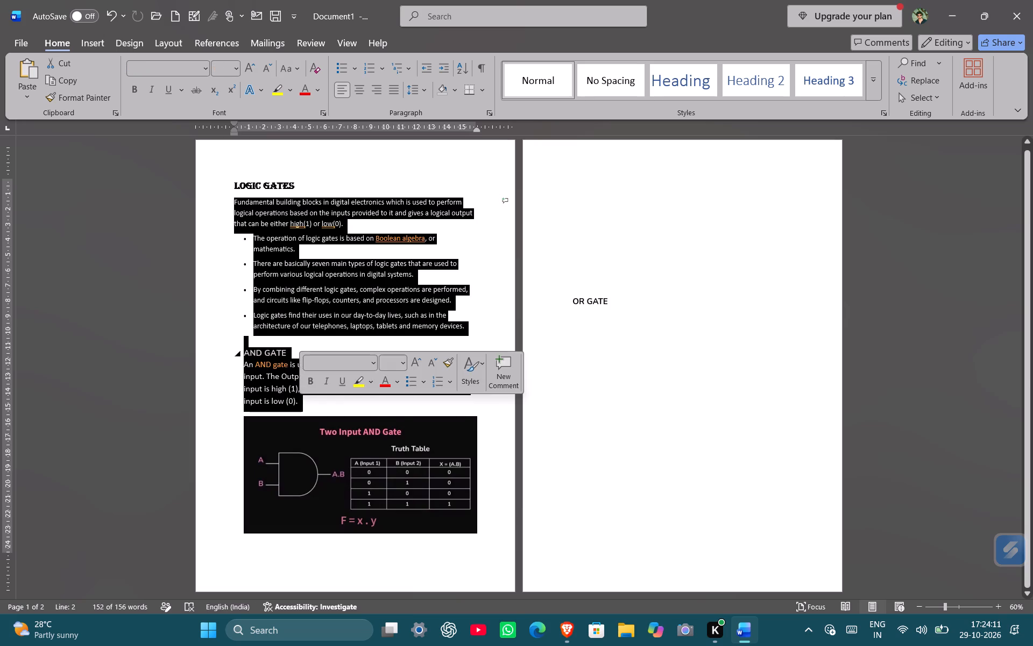
click(394, 91)
click(397, 367)
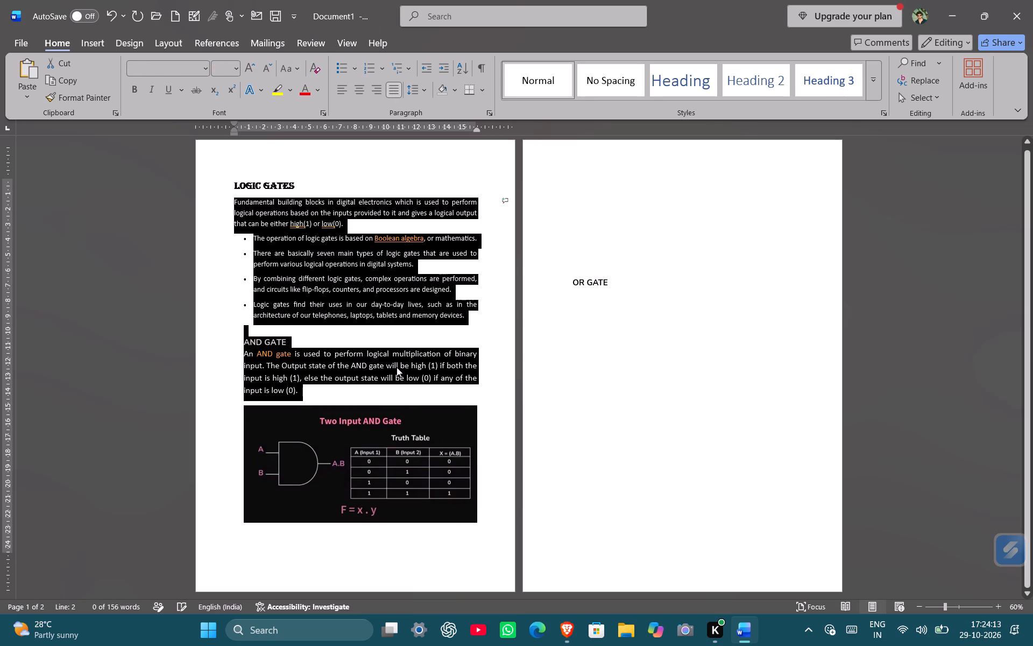
click(365, 546)
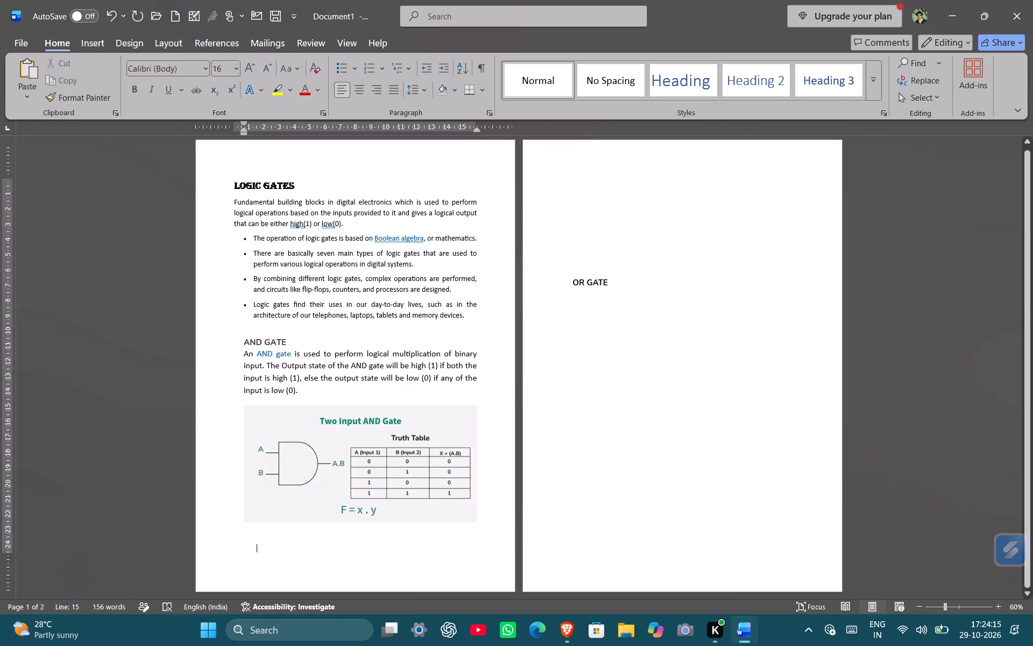
Remove the blank lines and indentation before the OR GATE heading so it starts at the top of the second page.
click(572, 286)
key(BackSpace)
key(BackSpace)
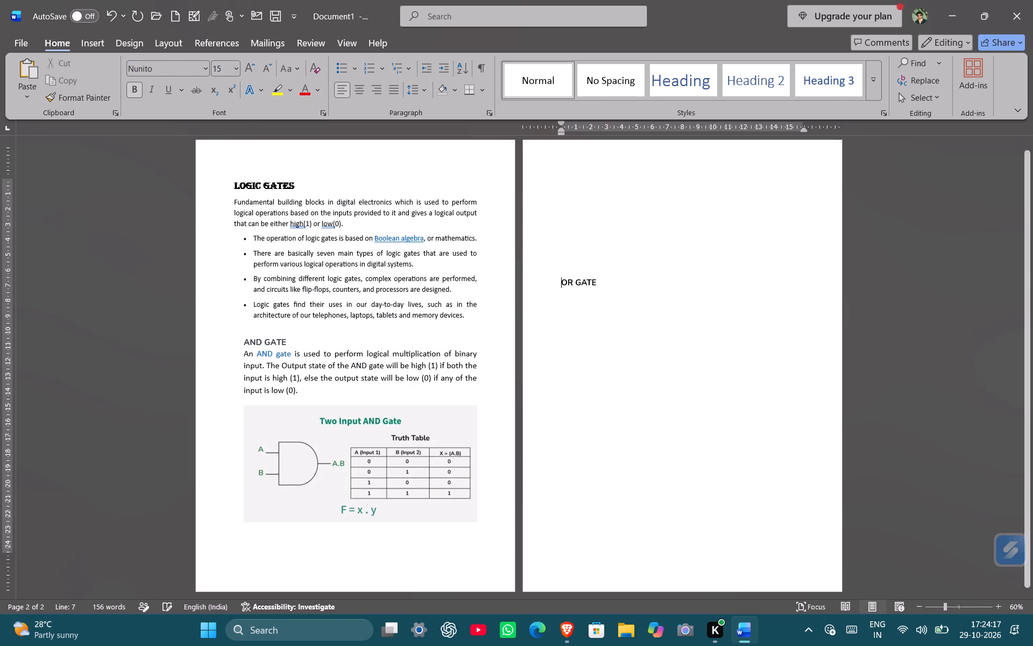
key(BackSpace)
key(BackSpace)
key(BackSpace)
key(BackSpace)
key(BackSpace)
key(BackSpace)
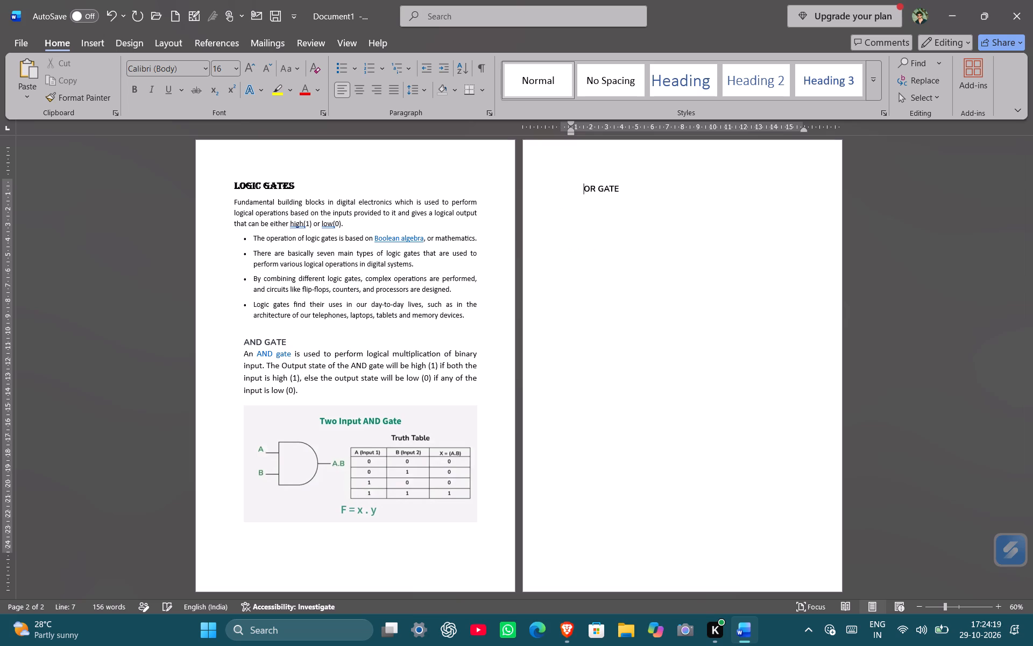
key(BackSpace)
key(BackSpace)
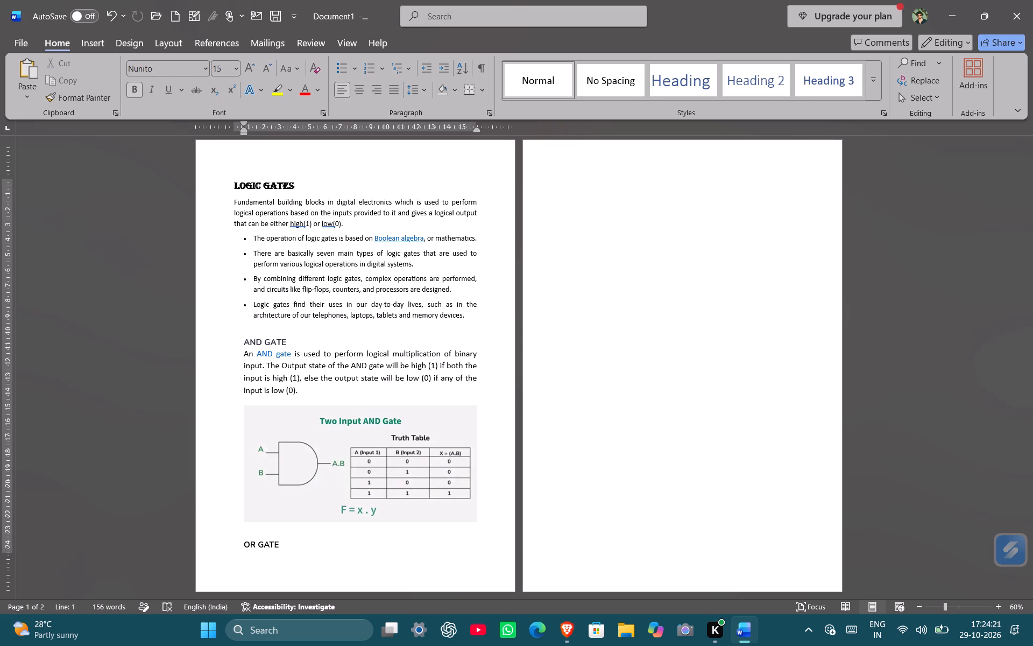
key(Return)
key(BackSpace)
key(Return)
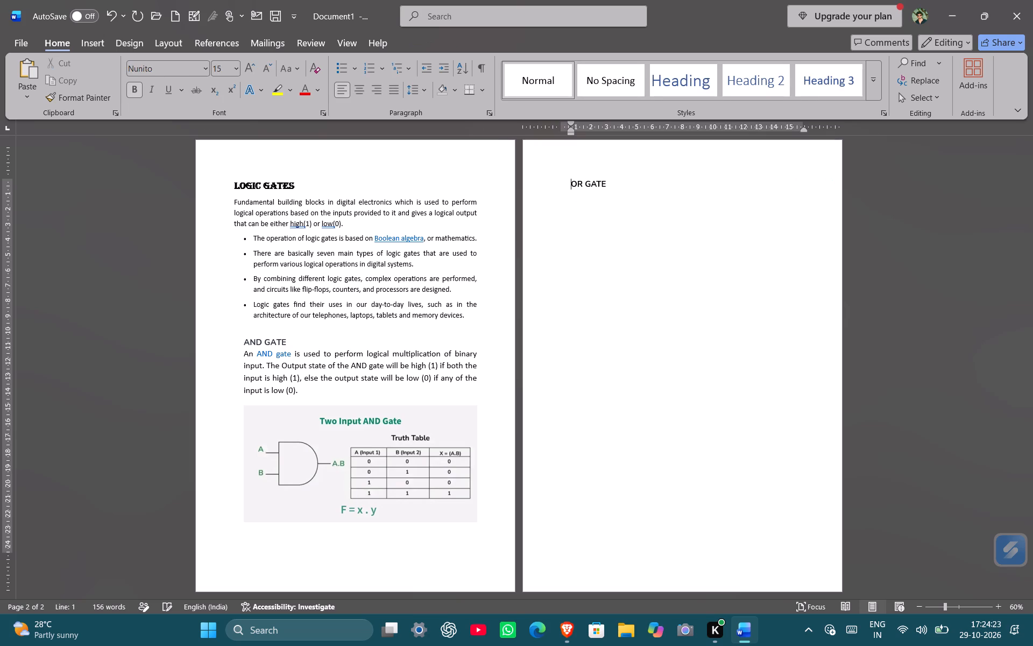
Copy the two-sentence OR GATE description from the GeeksforGeeks page in Brave and paste it on a new line under Word's OR GATE heading.
scroll(415, 447, down, 1)
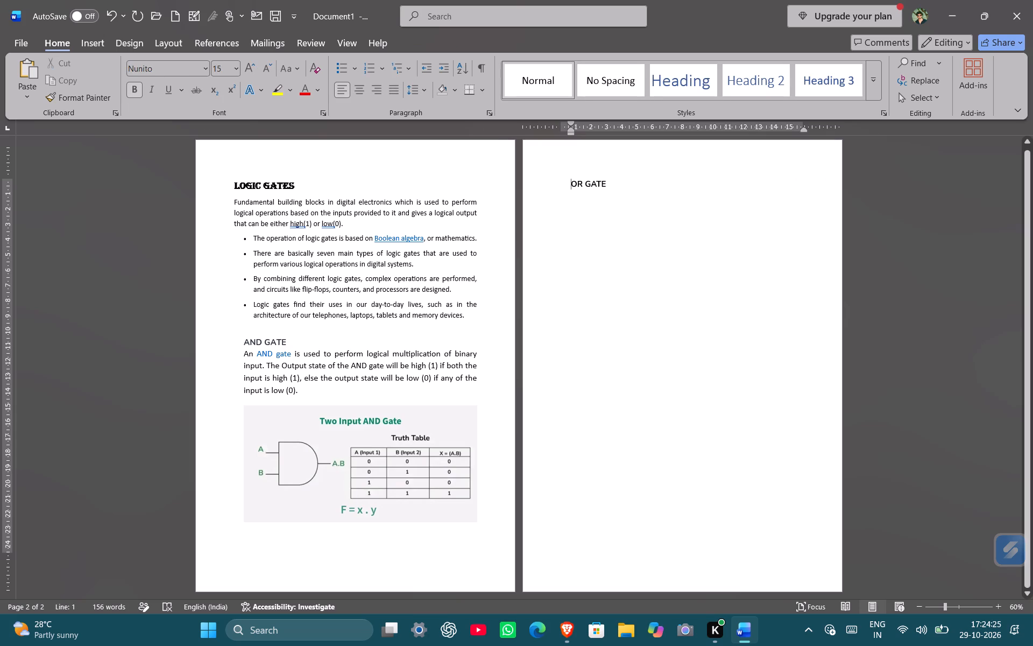
click(621, 184)
key(Return)
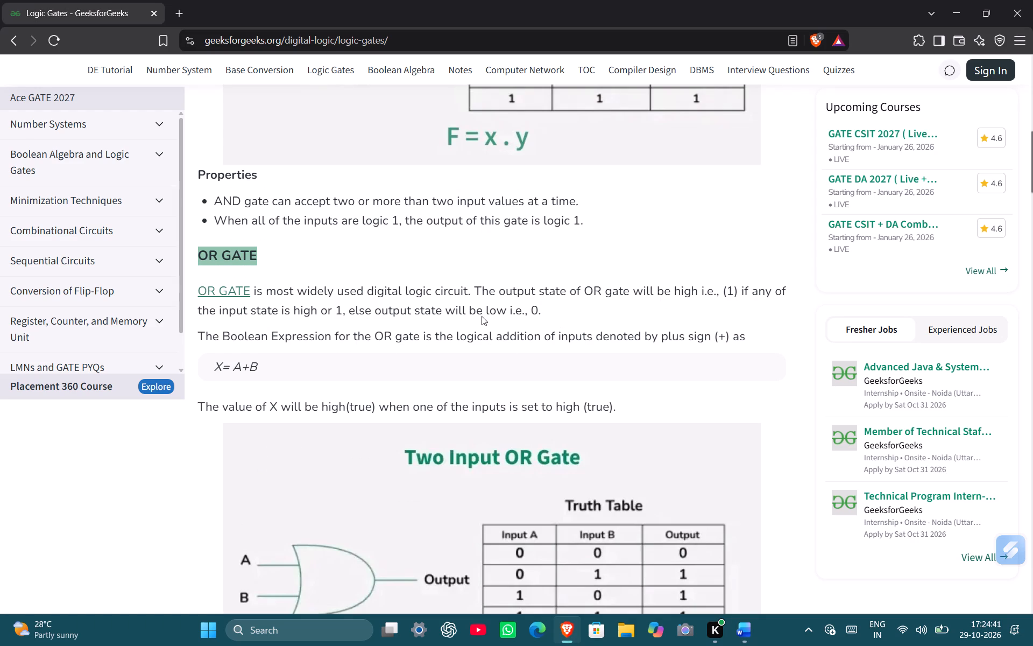
drag(543, 313, 193, 289)
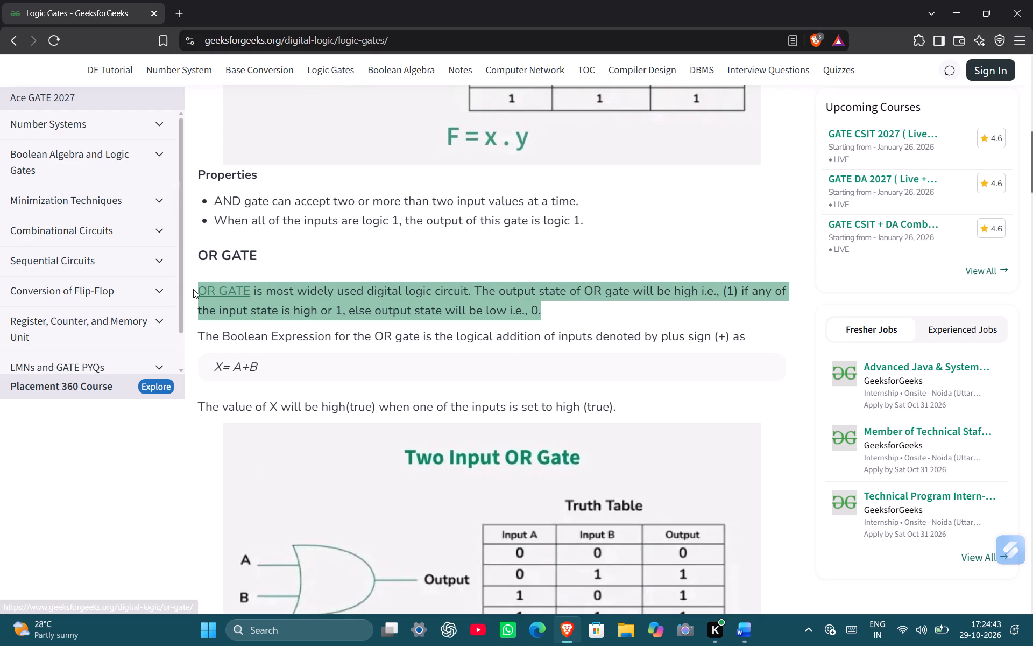
key(ctrl+c)
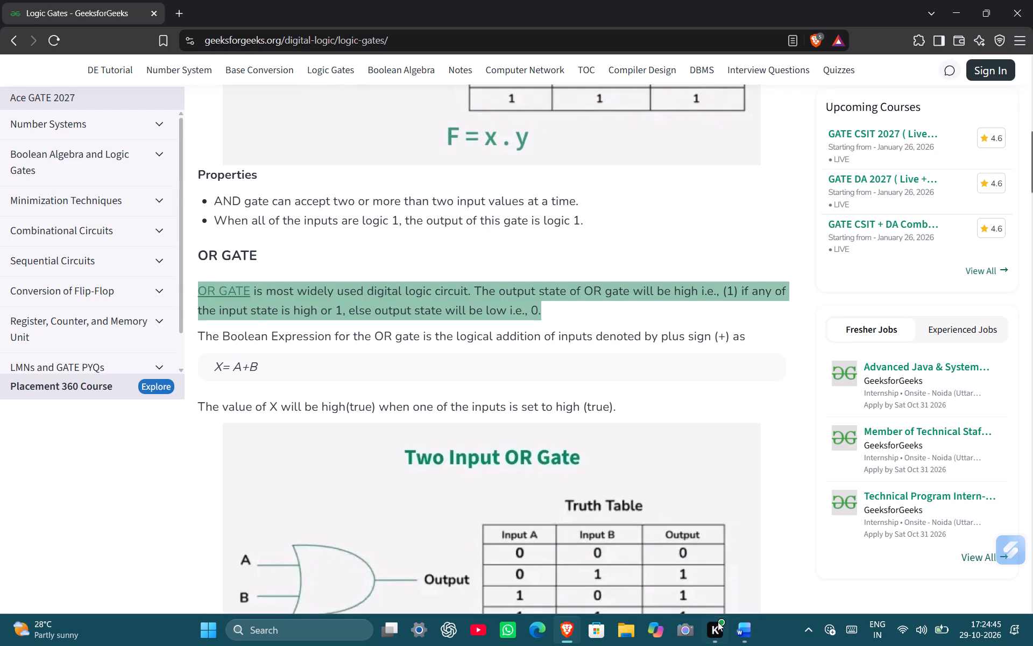
click(747, 631)
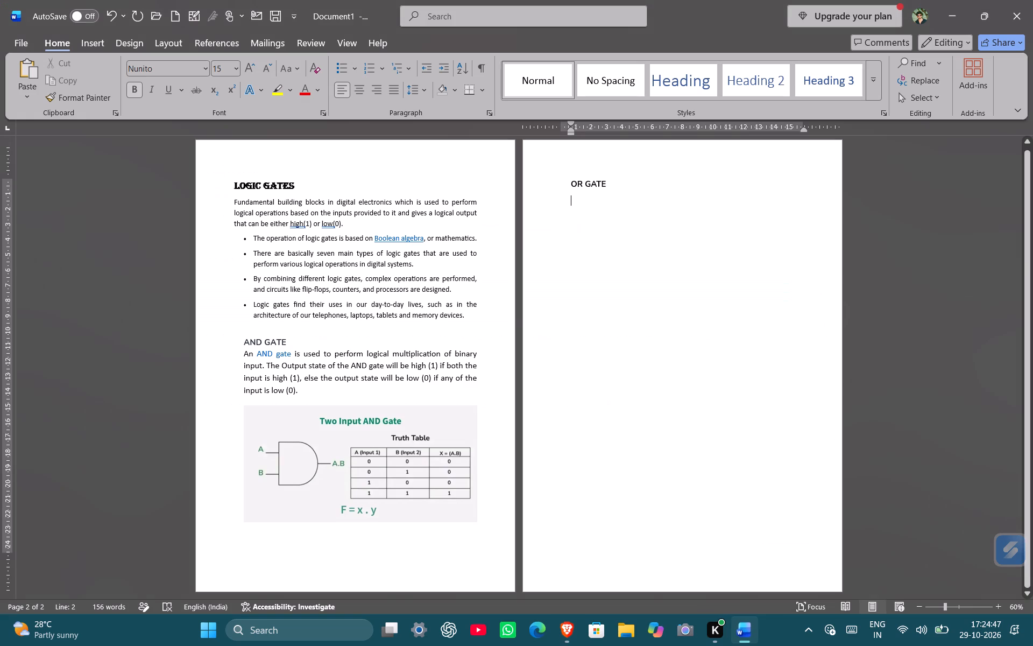
key(ctrl+v)
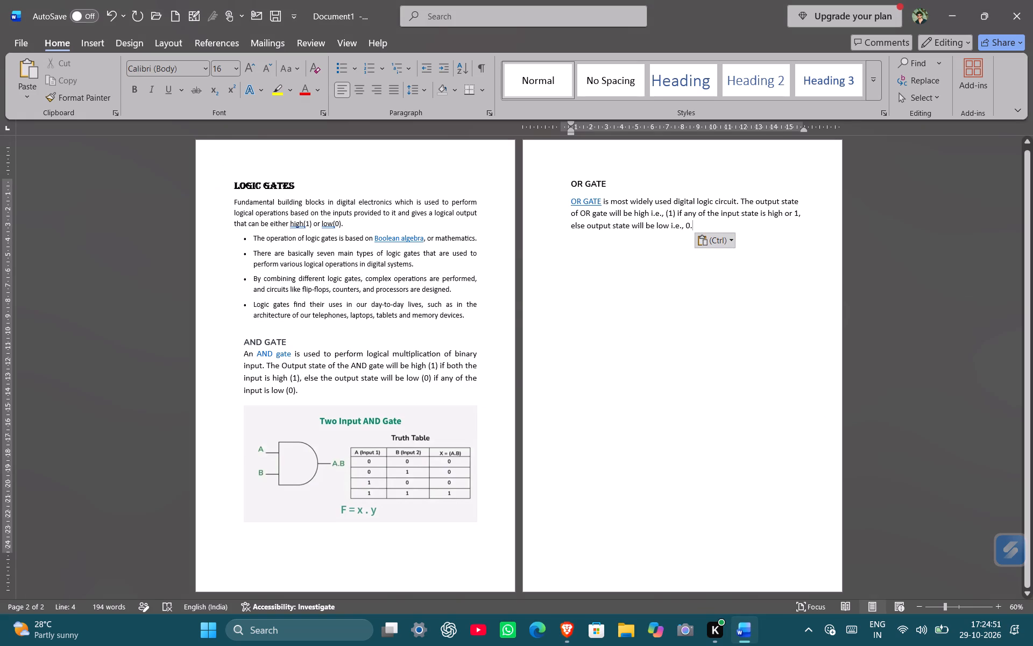
Delete the comma after the second "i.e." in the OR GATE description, just before the 0.
click(682, 227)
key(Right)
key(BackSpace)
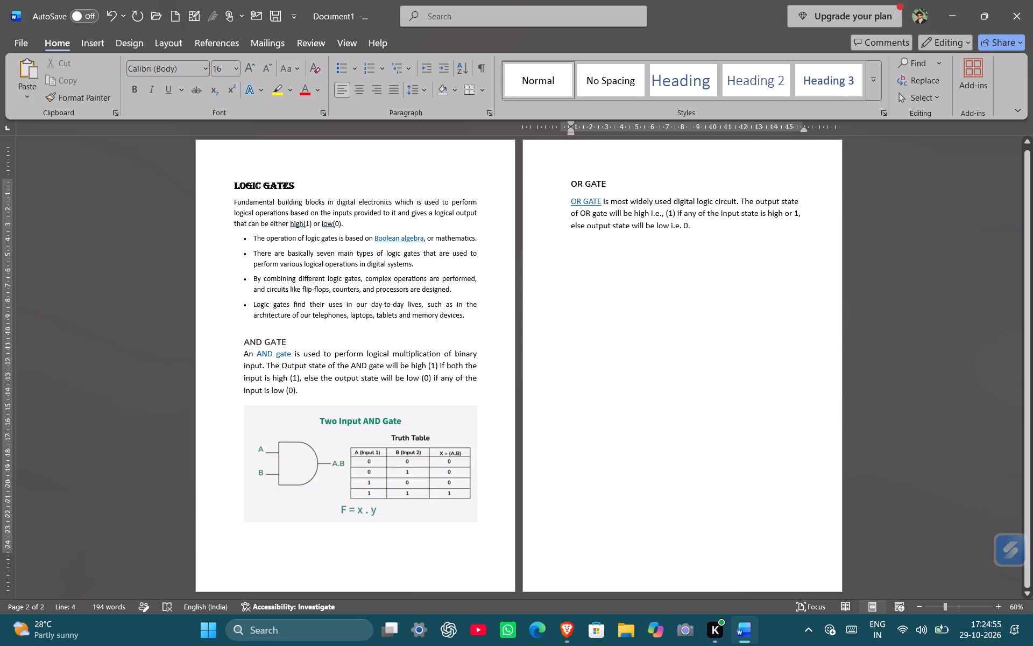
Copy the OR gate's Boolean Expression sentence from GeeksforGeeks in Brave and paste it in Word as a new paragraph below the description.
click(692, 227)
click(563, 624)
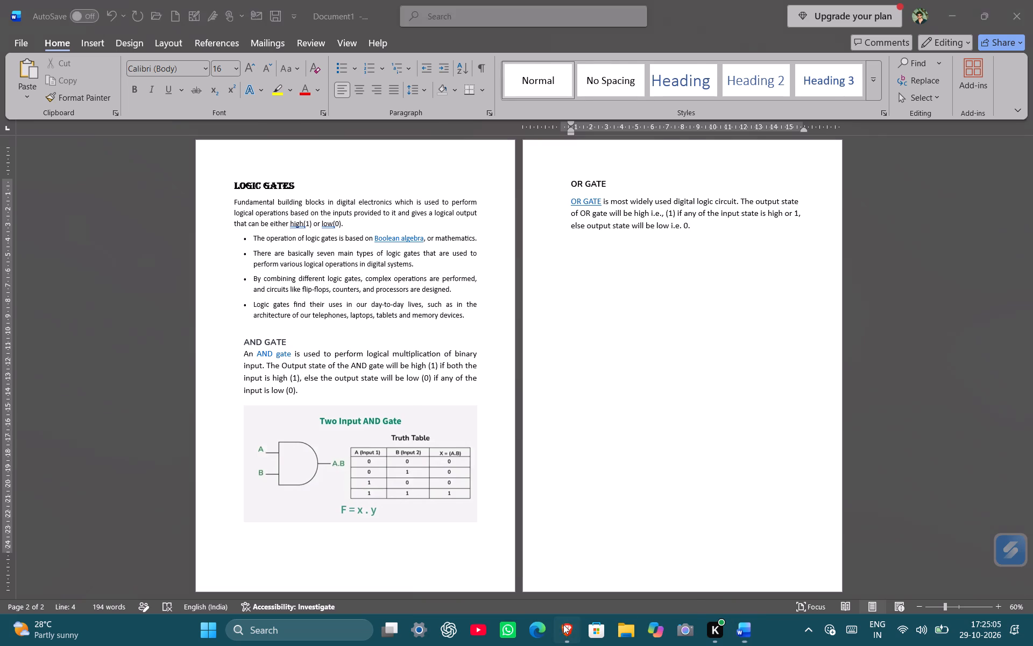
click(533, 350)
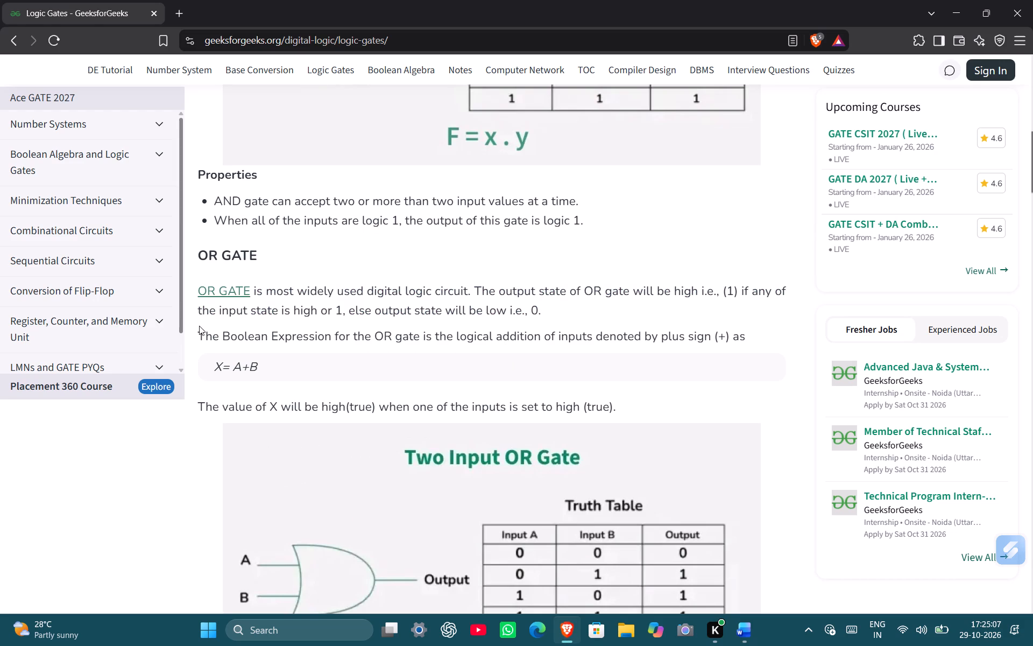
drag(198, 331, 749, 339)
key(ctrl+c)
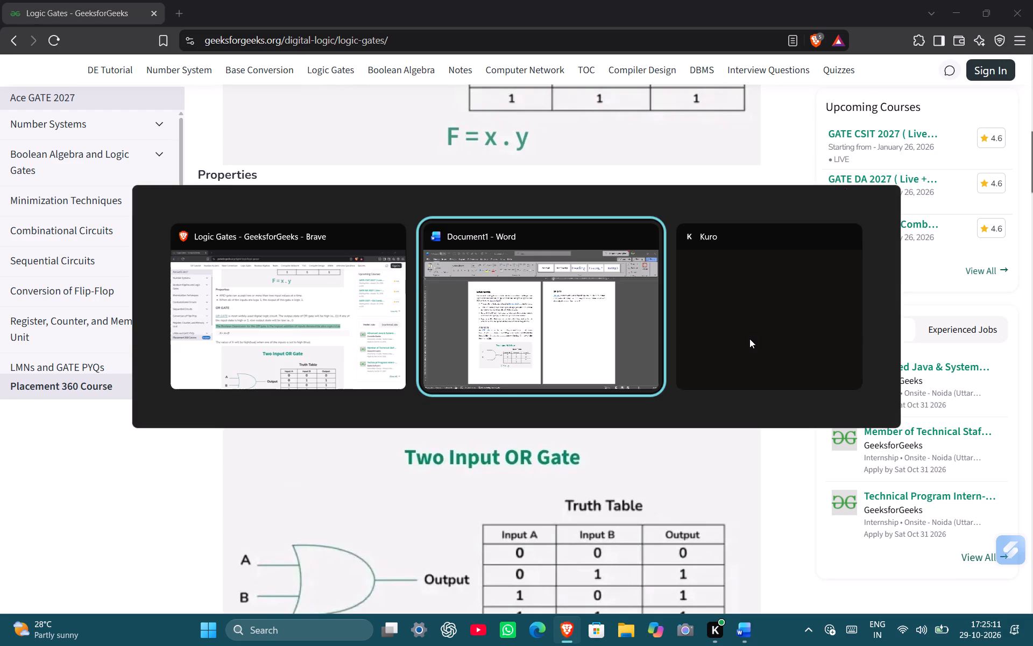
key(Return)
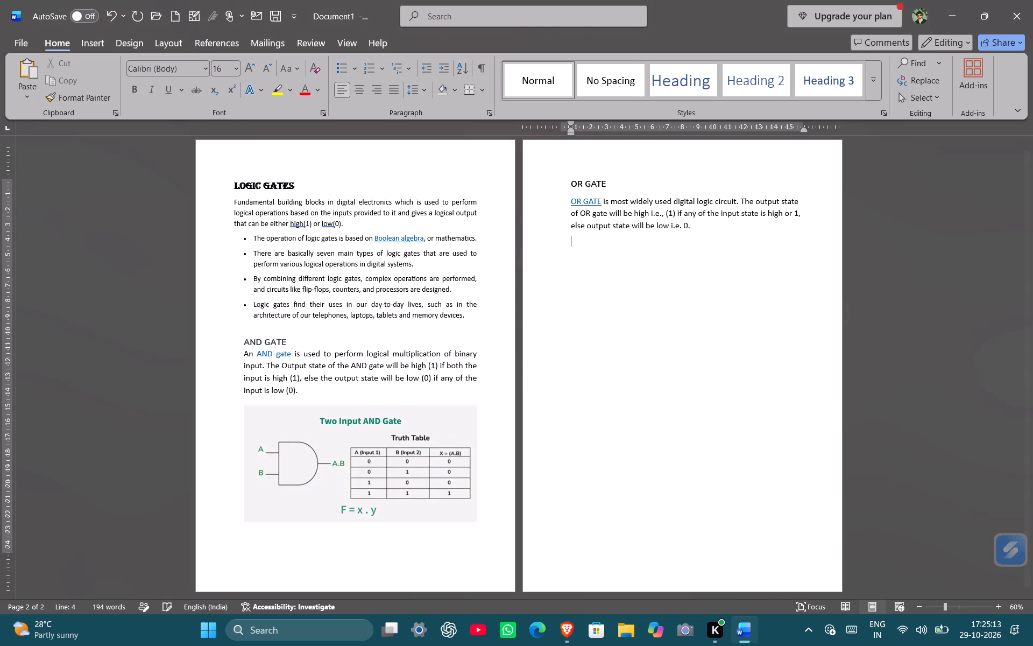
key(v)
key(BackSpace)
key(ctrl+v)
key(Return)
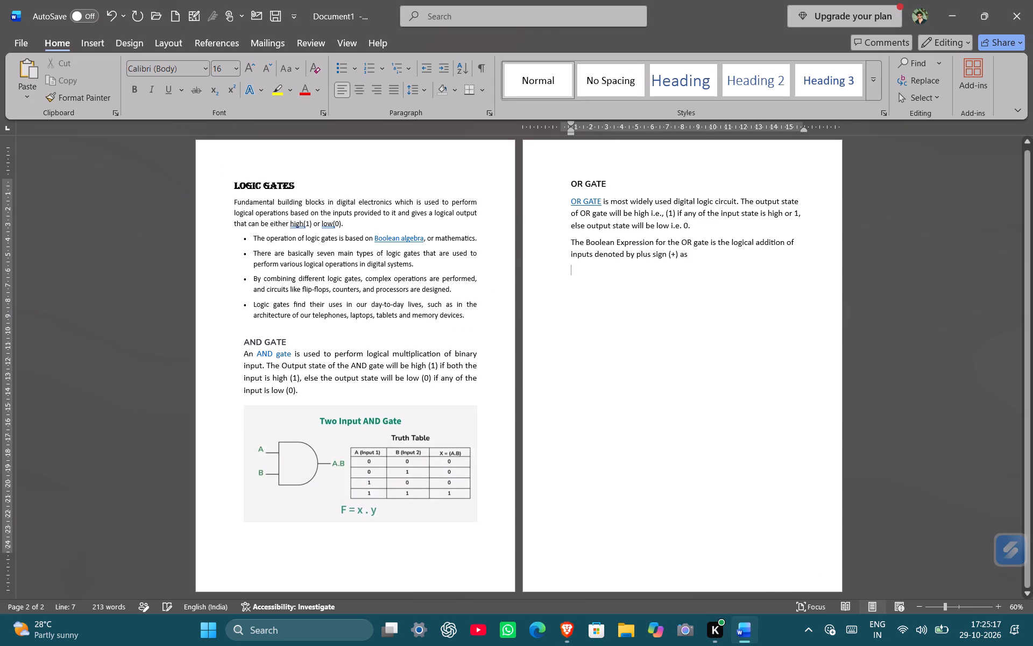
Complete the Boolean Expression sentence by adding "X=A+B." after "as", checking the formula on the GeeksforGeeks page in Brave.
click(703, 254)
key(space)
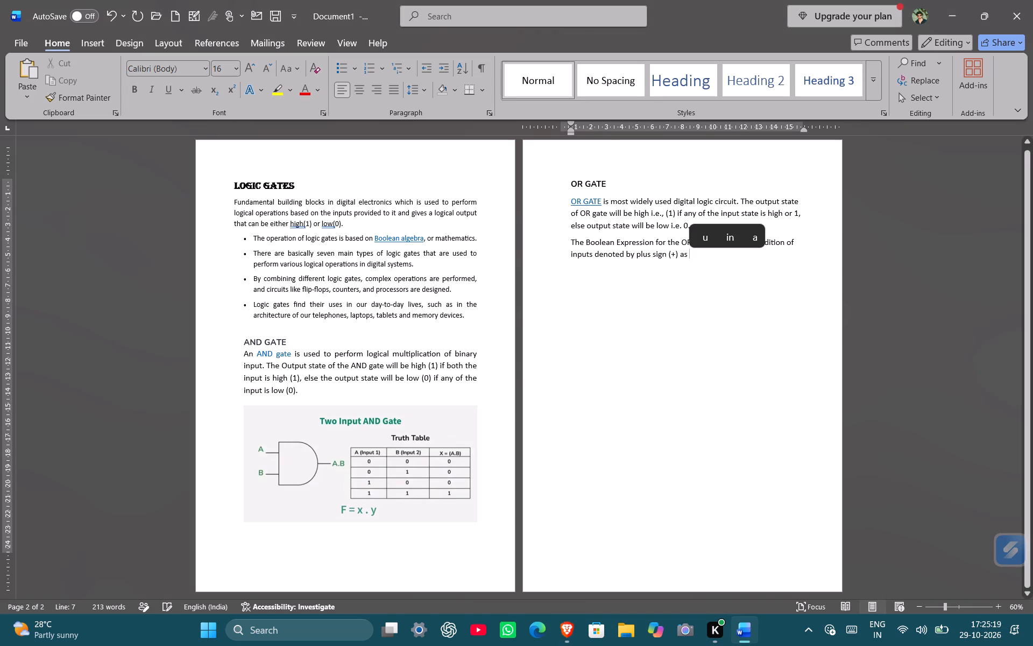
click(575, 635)
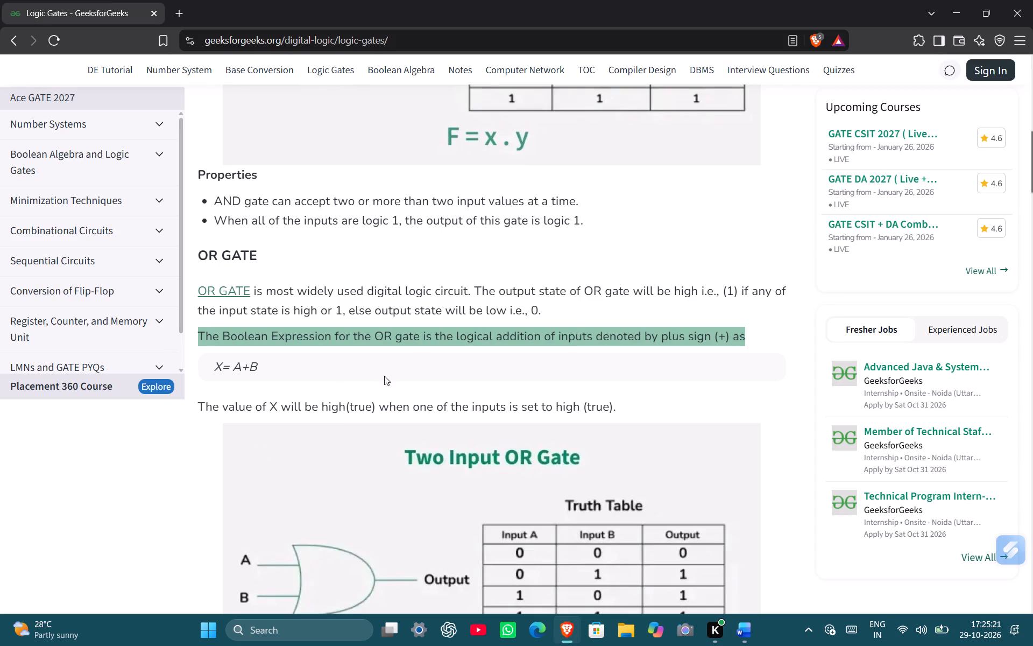
click(745, 645)
key(space)
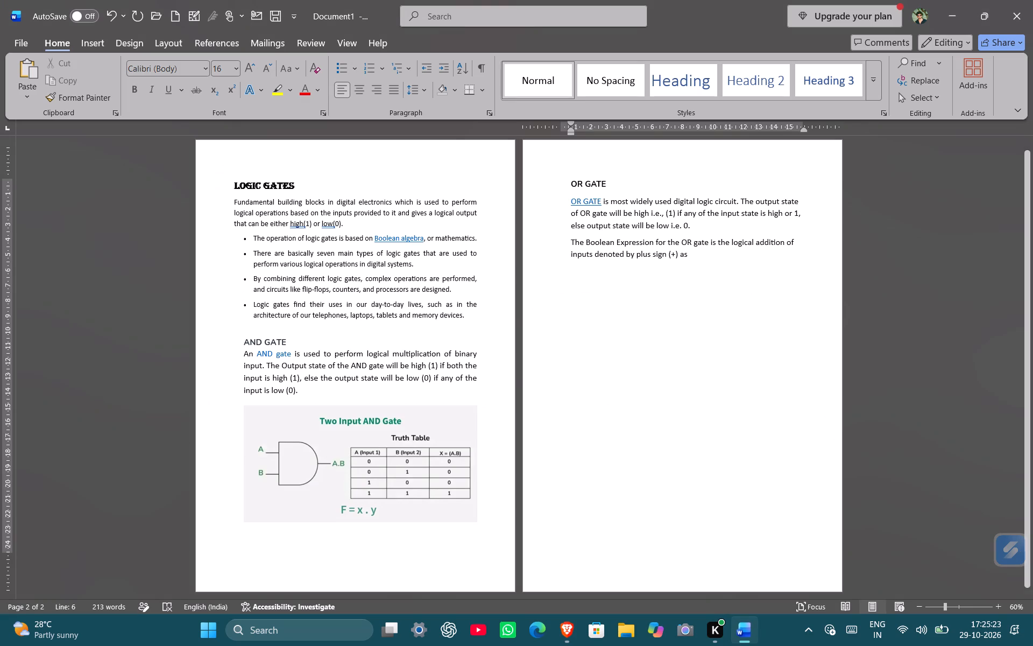
key(shift+x)
key(shift+plus)
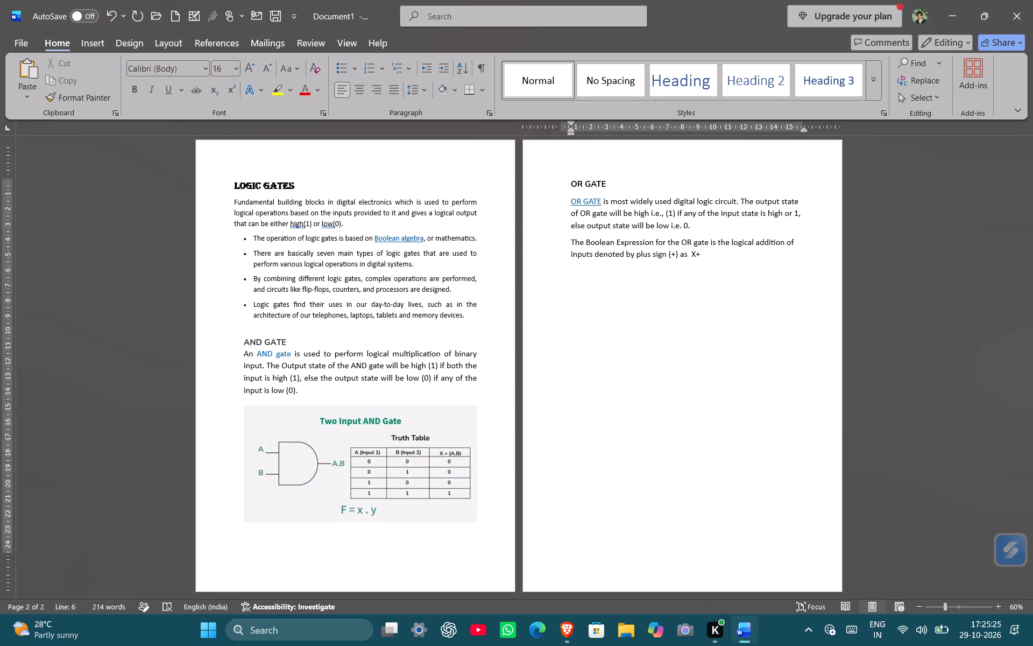
key(BackSpace)
key(equal)
key(shift+a)
text(+B)
key(period)
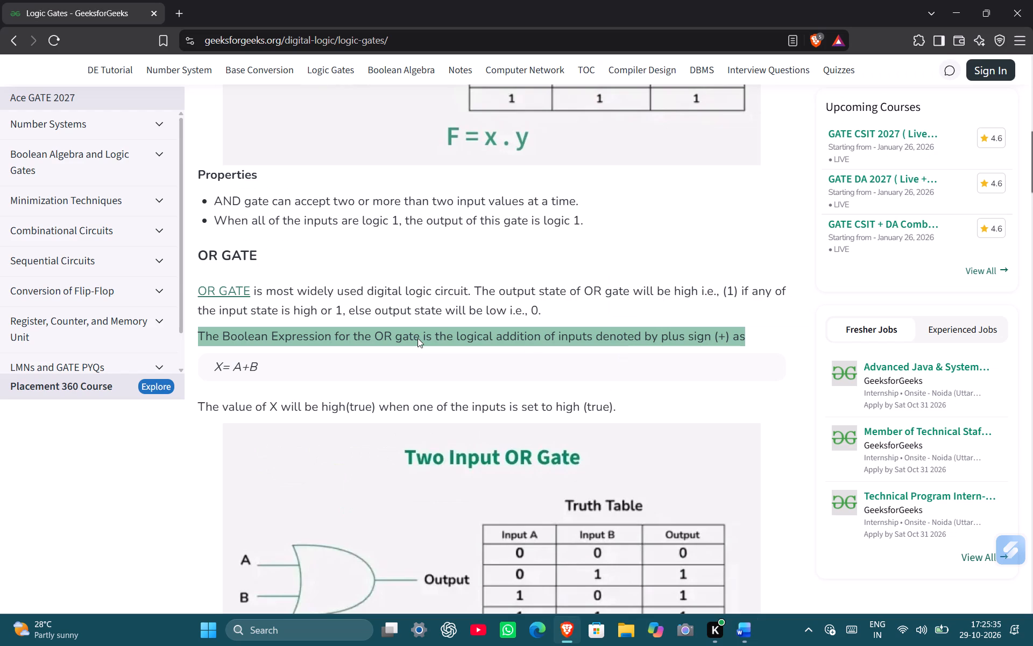
Copy the sentence on when X is high (true) from GeeksforGeeks and paste it in Word as a new paragraph below the Boolean Expression.
scroll(418, 338, down, 2)
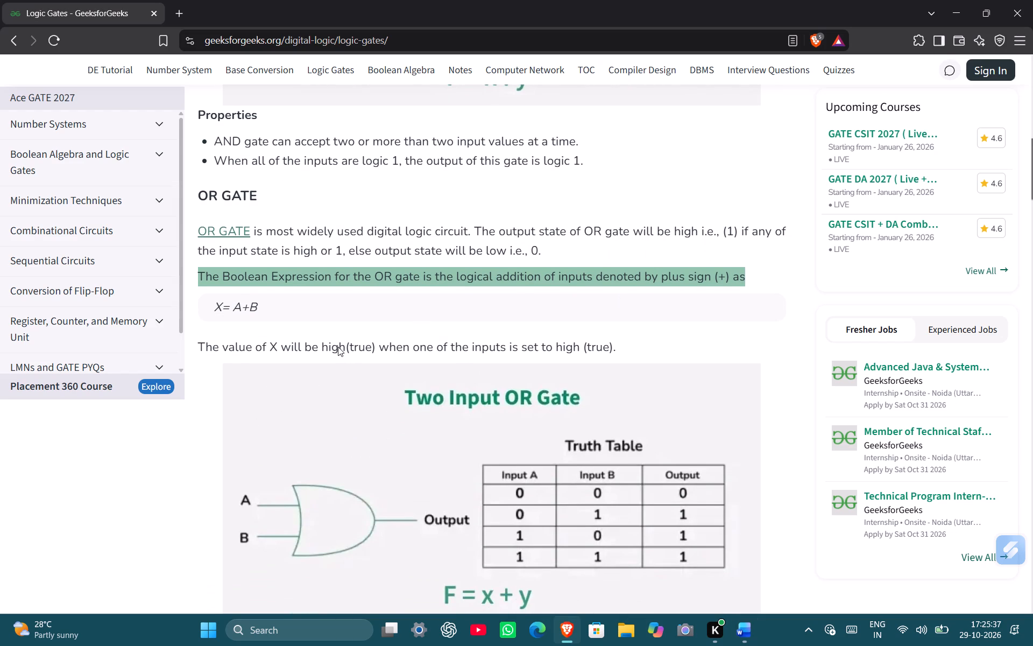
drag(621, 343, 194, 341)
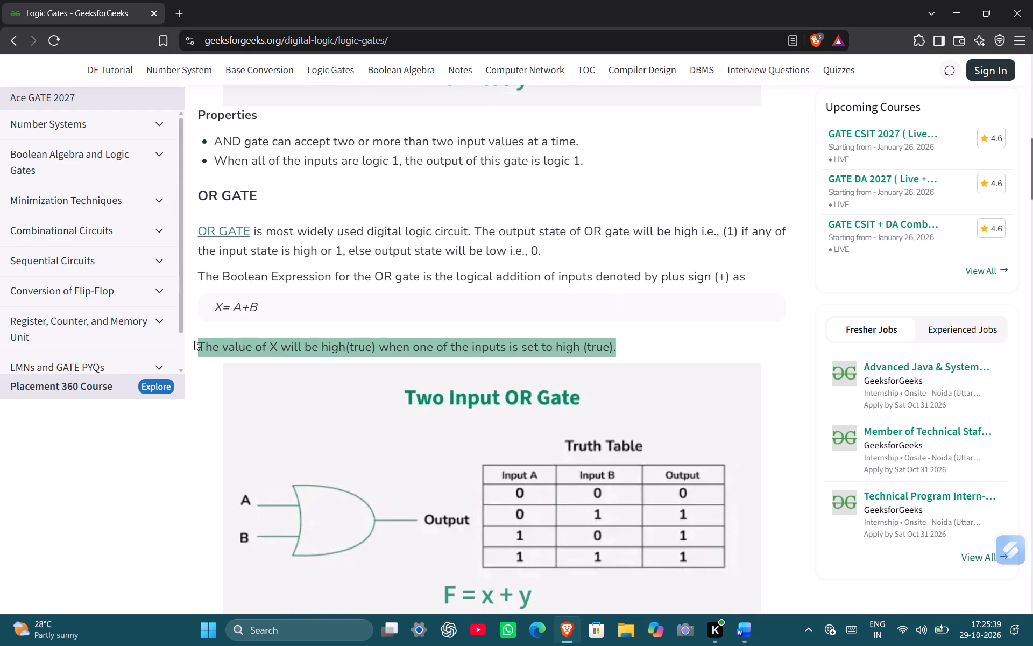
key(ctrl+c)
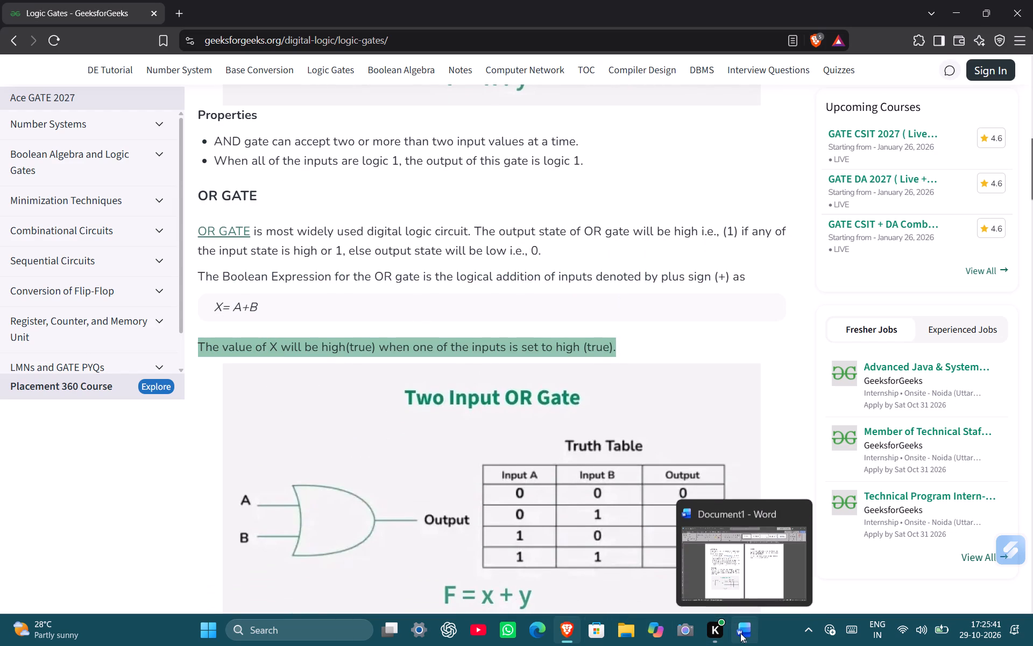
click(744, 623)
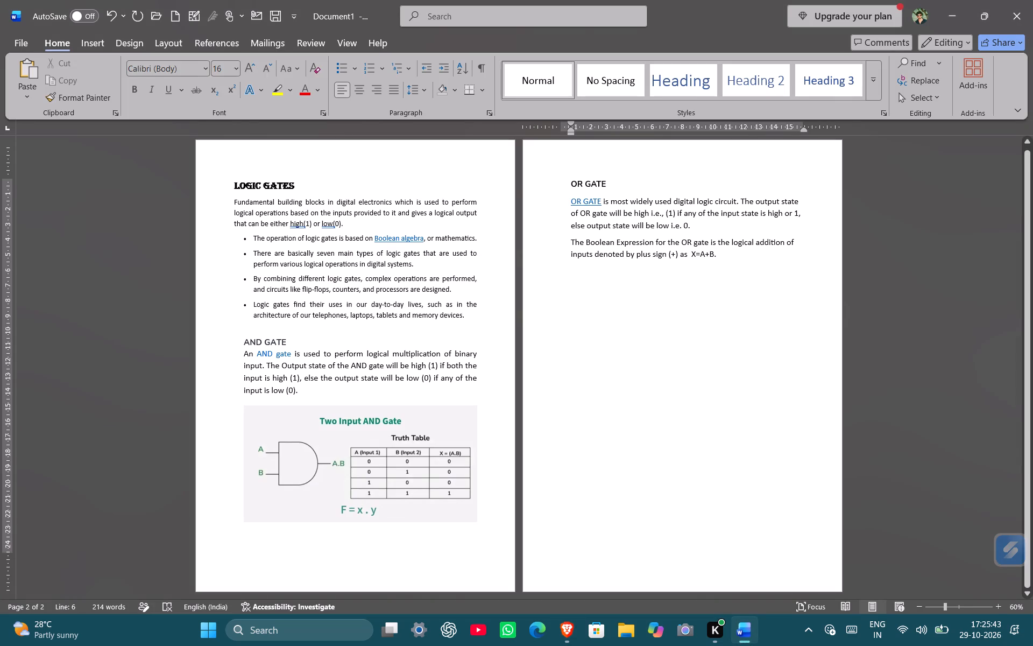
key(Return)
key(ctrl+v)
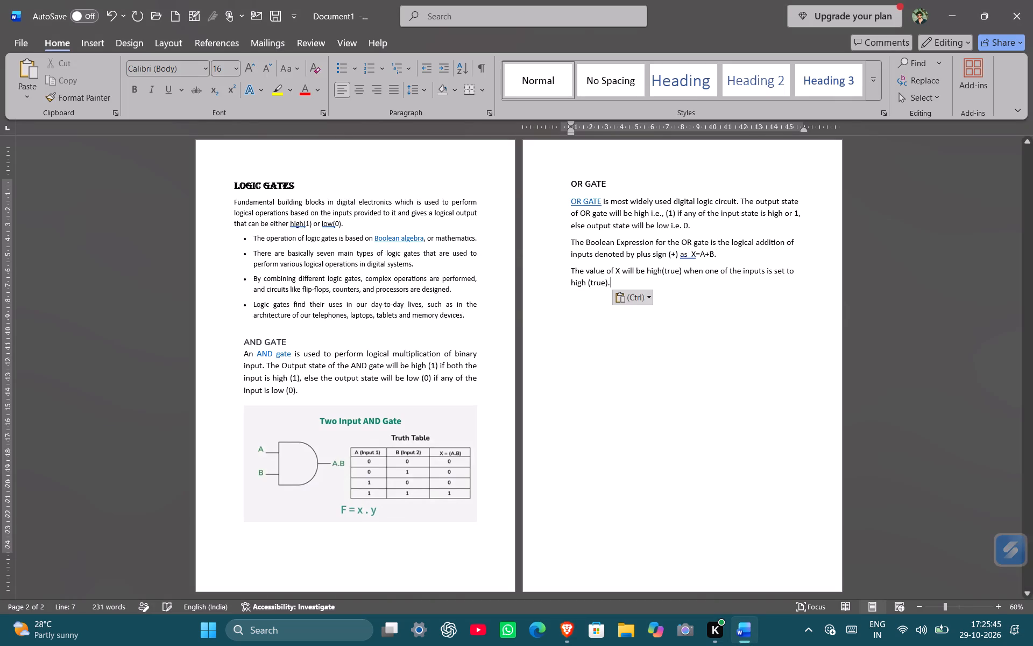
click(637, 282)
click(637, 282)
click(684, 278)
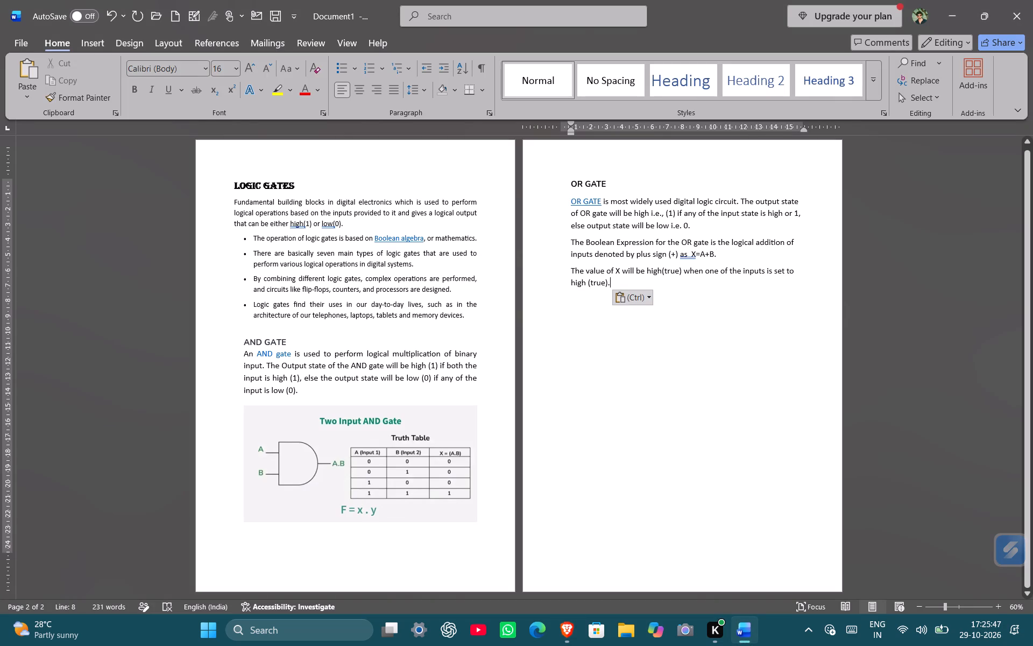
Delete the extra space before "X=A+B." in the OR gate's Boolean Expression sentence.
click(692, 255)
key(BackSpace)
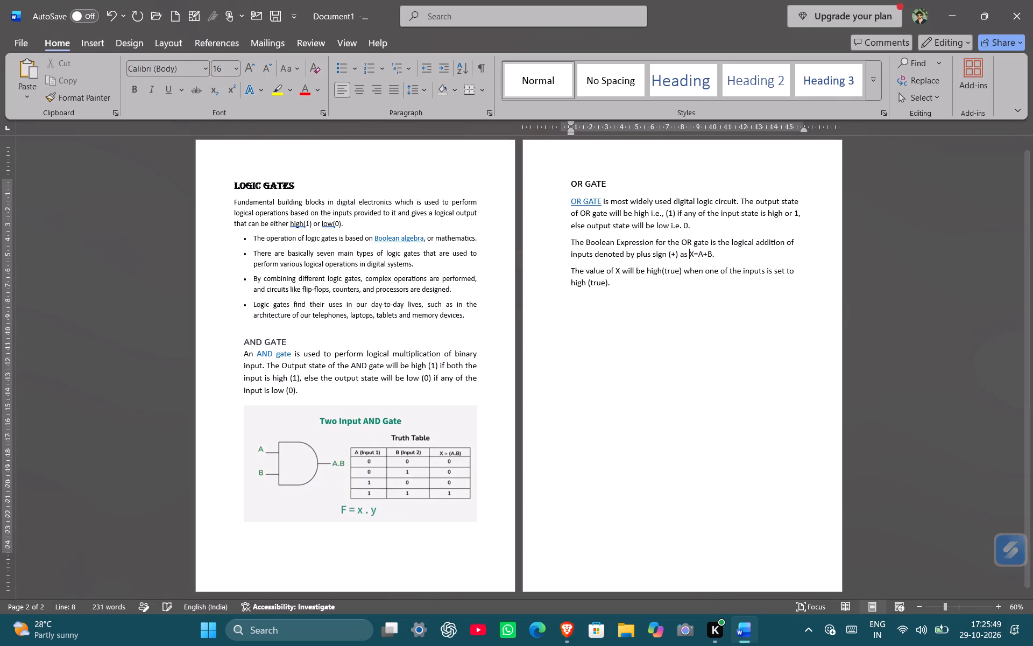
click(667, 277)
click(638, 286)
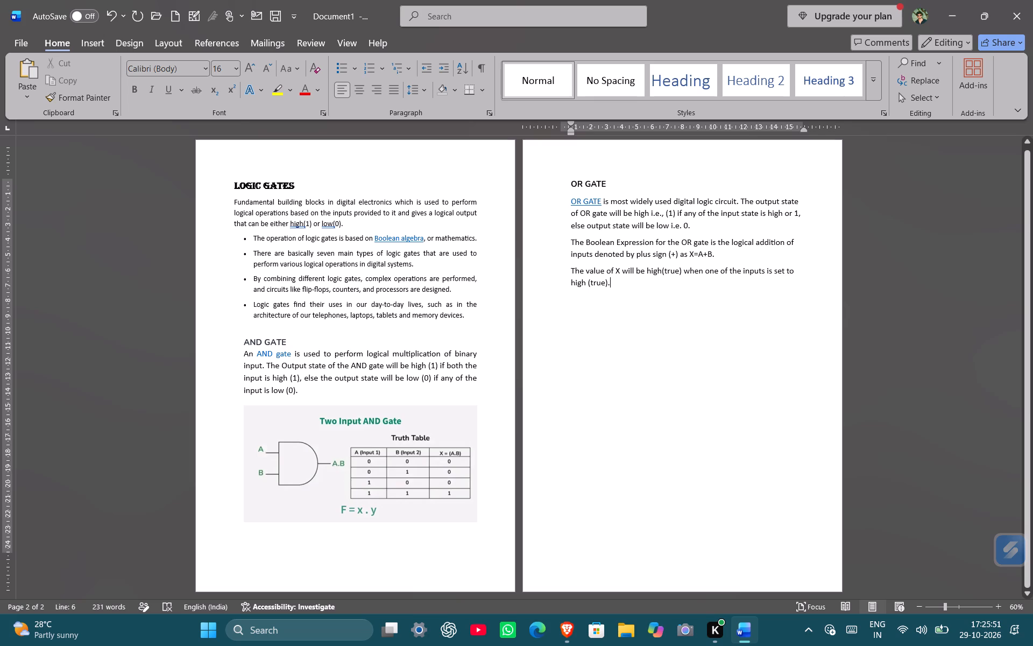
click(689, 223)
click(716, 252)
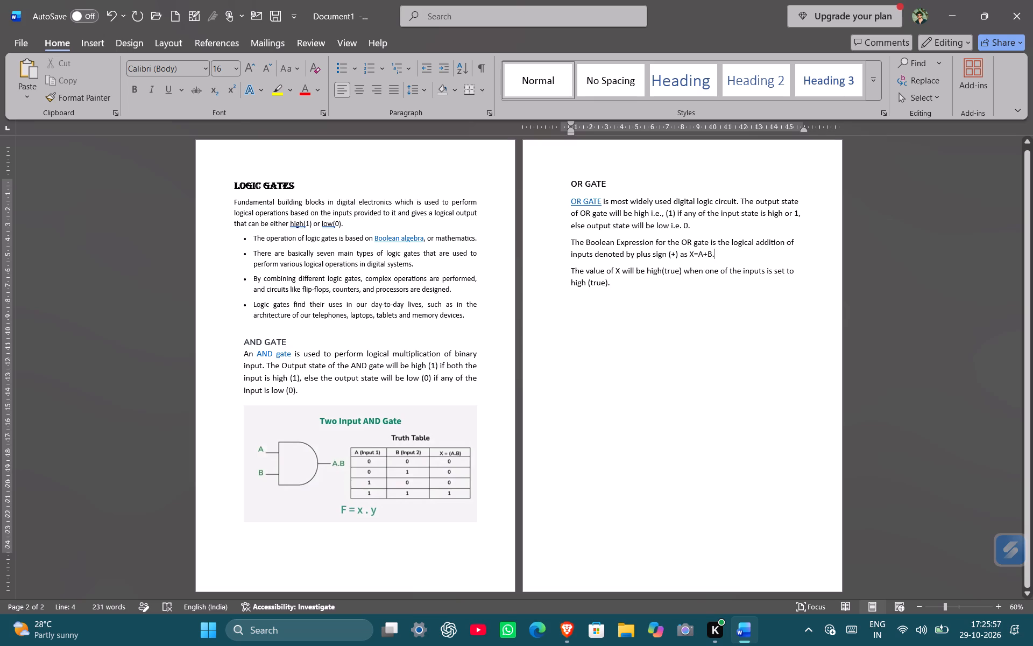
Add two empty paragraphs after "high (true)." at the end of the OR GATE text.
click(615, 284)
key(Return)
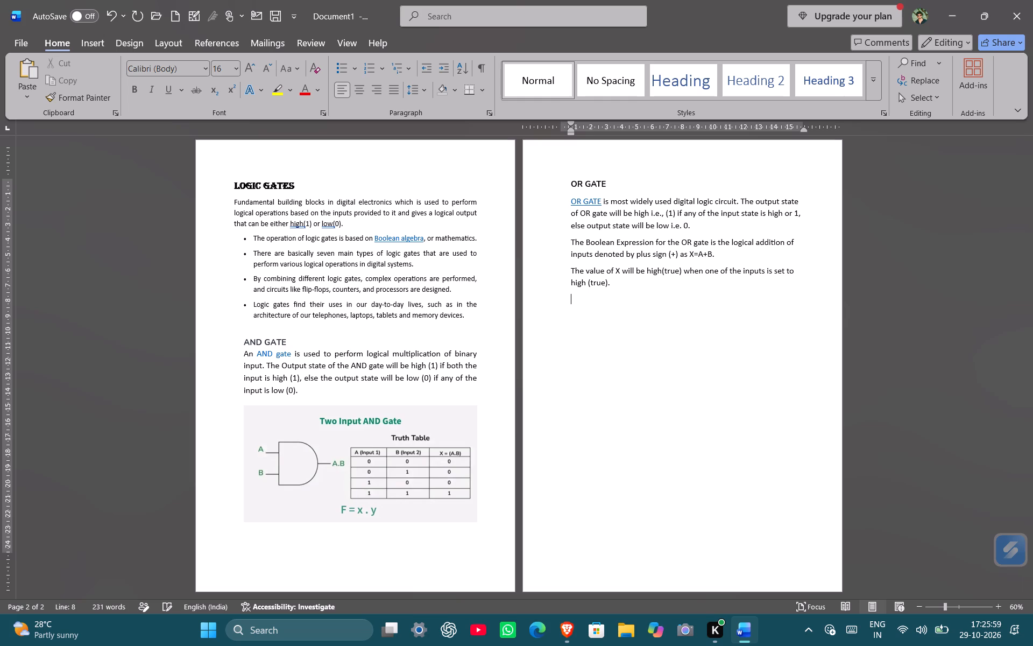
key(Return)
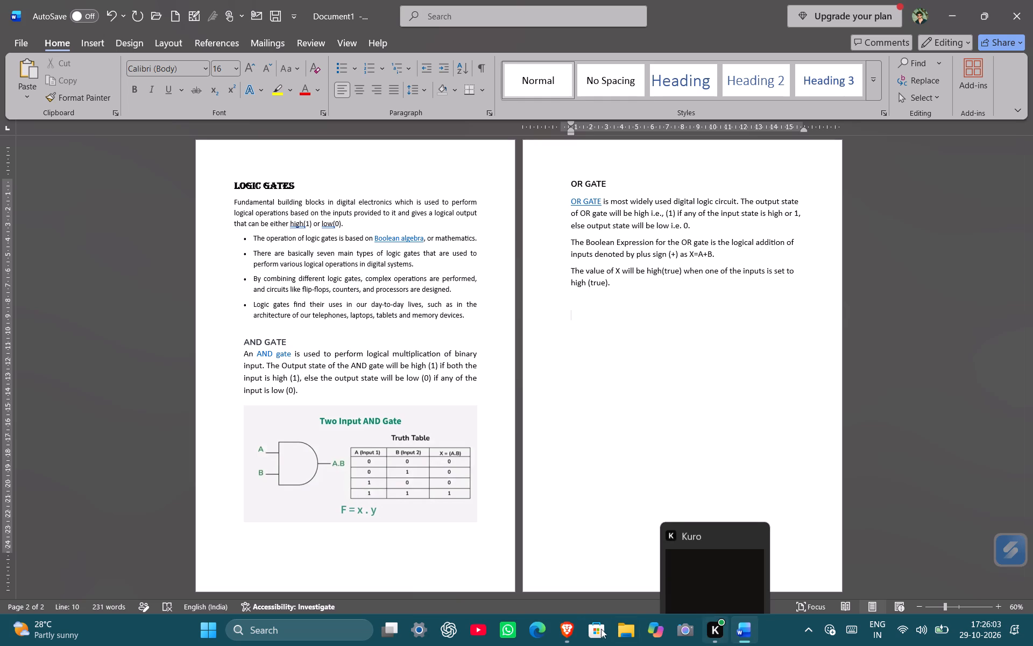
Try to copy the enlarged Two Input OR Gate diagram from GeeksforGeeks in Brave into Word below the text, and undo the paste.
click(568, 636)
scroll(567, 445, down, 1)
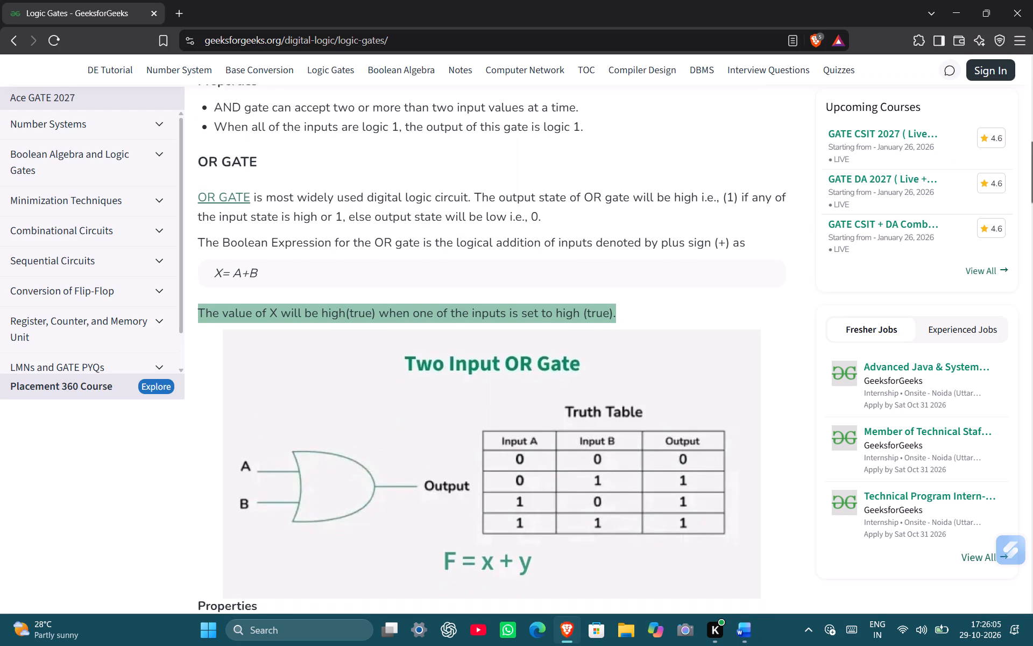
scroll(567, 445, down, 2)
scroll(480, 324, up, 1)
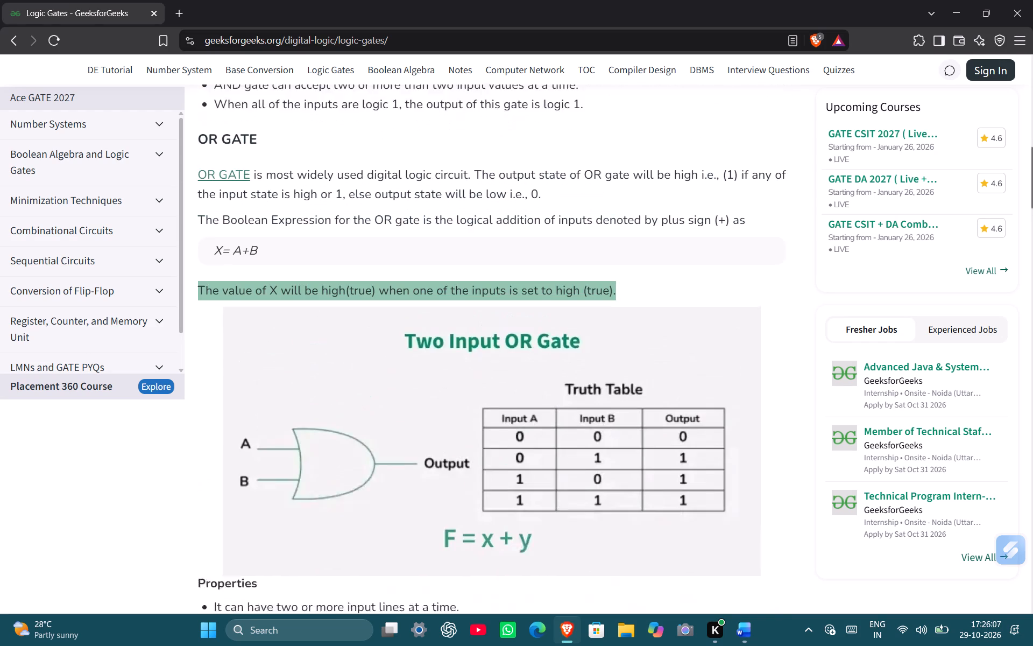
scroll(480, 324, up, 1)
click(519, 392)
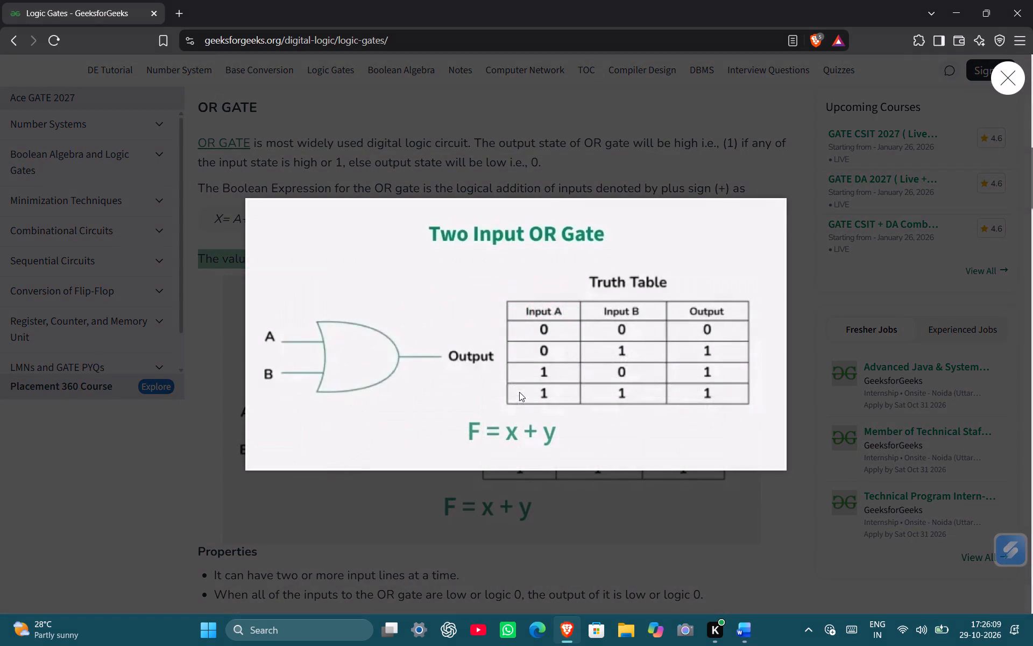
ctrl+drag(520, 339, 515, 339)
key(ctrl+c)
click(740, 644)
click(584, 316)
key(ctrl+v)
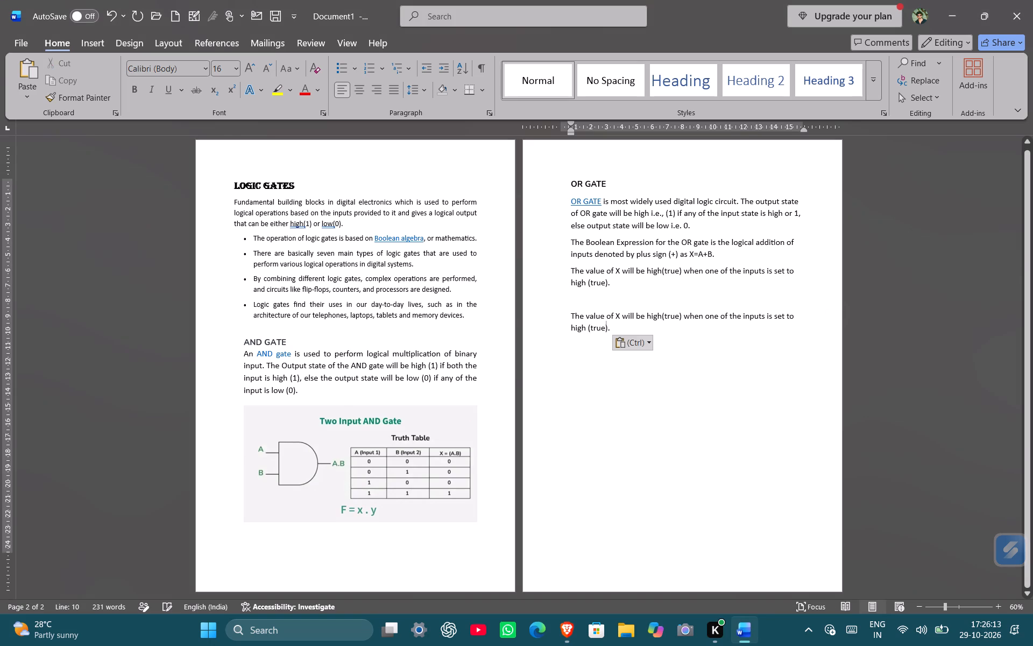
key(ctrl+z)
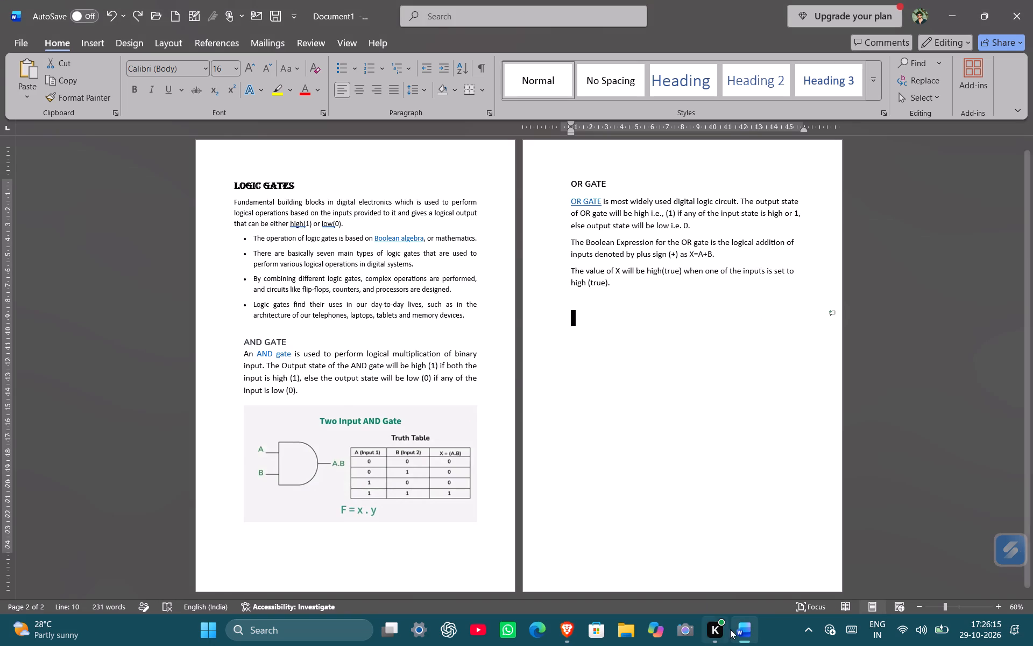
Copy the Two Input OR Gate image from GeeksforGeeks in Brave and insert it below Word's OR GATE text using Paste Special as a Bitmap.
click(572, 636)
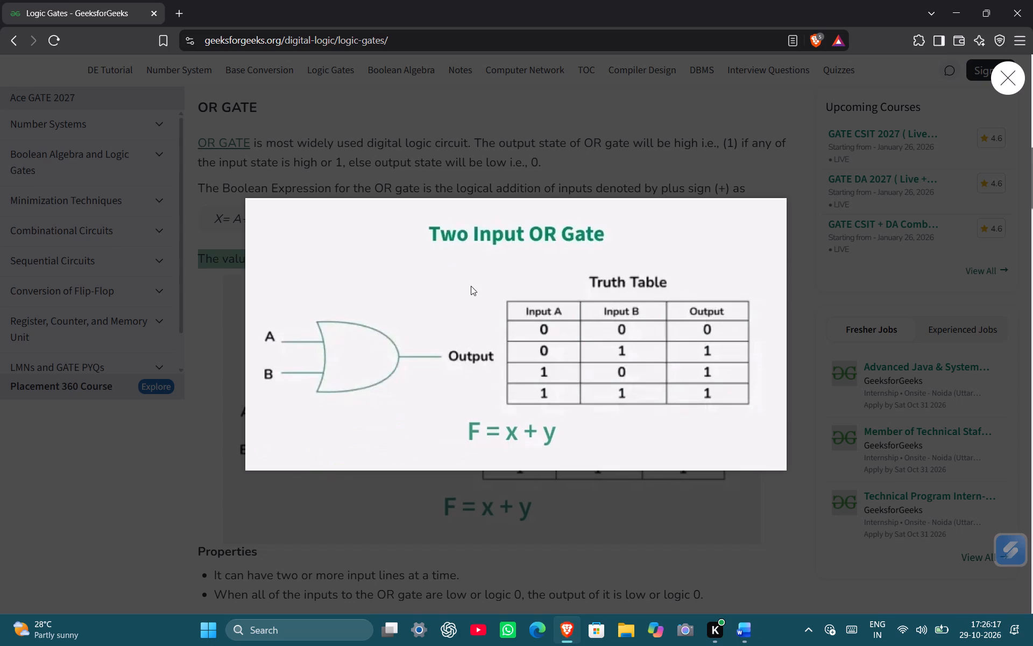
right_click(471, 286)
click(513, 341)
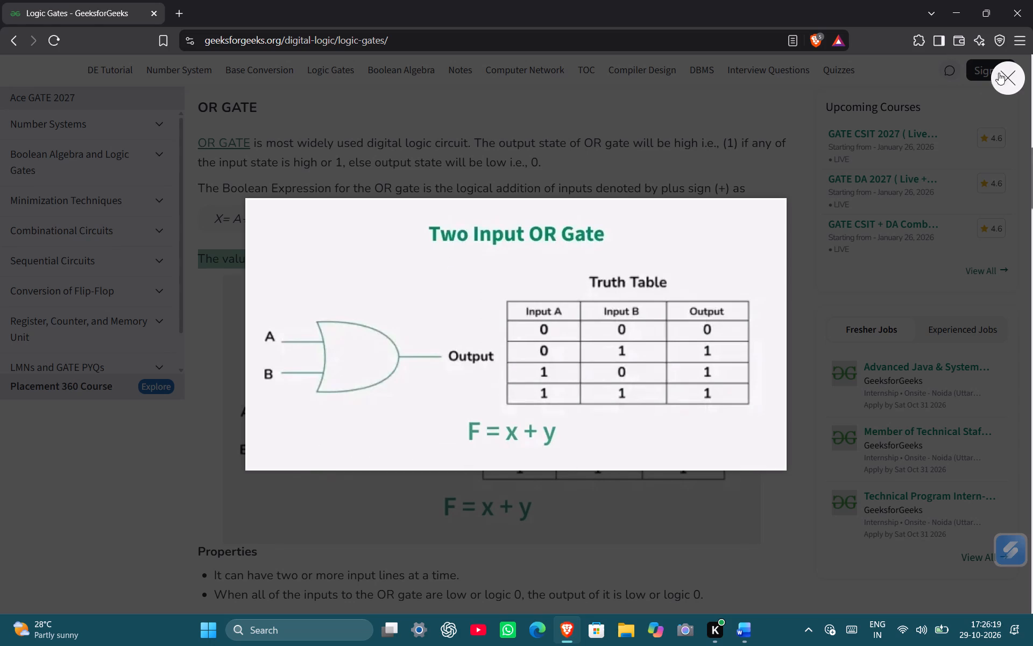
click(1005, 73)
click(749, 629)
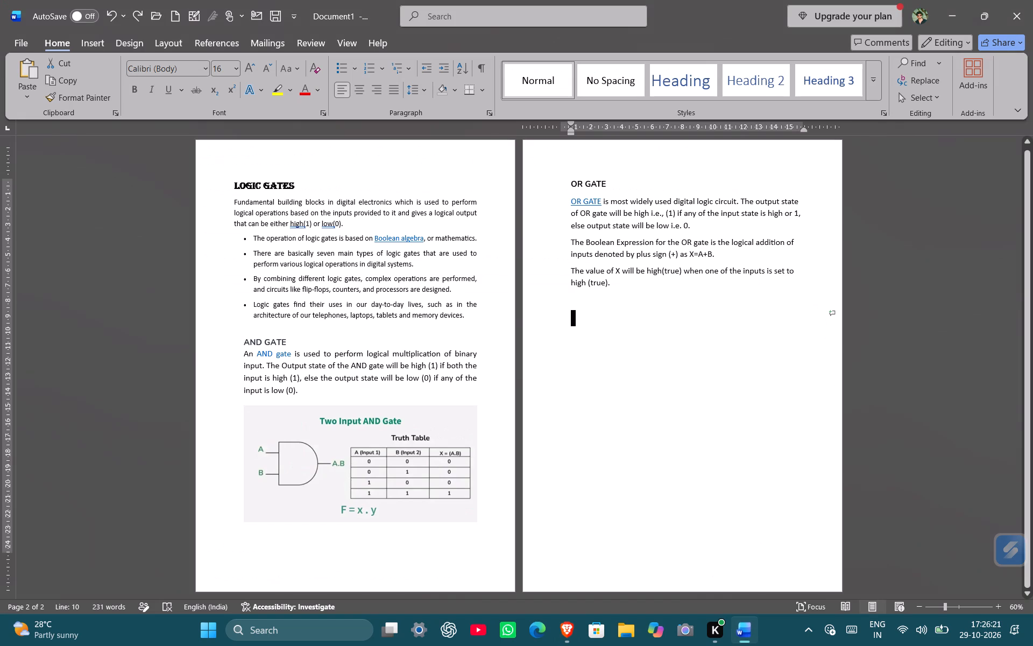
key(ctrl+v)
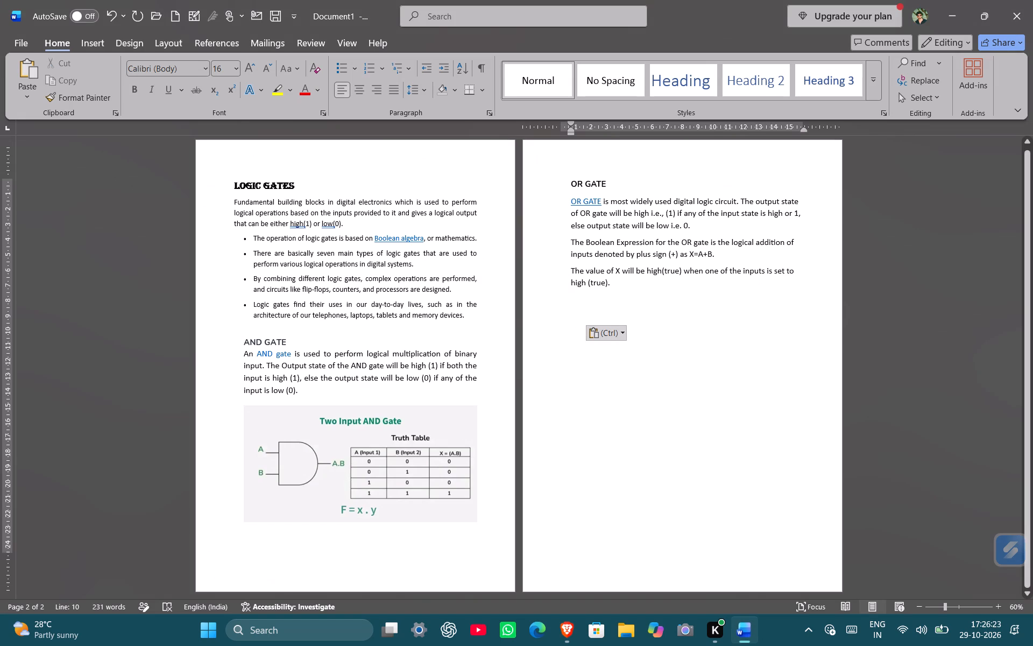
click(579, 312)
right_click(578, 317)
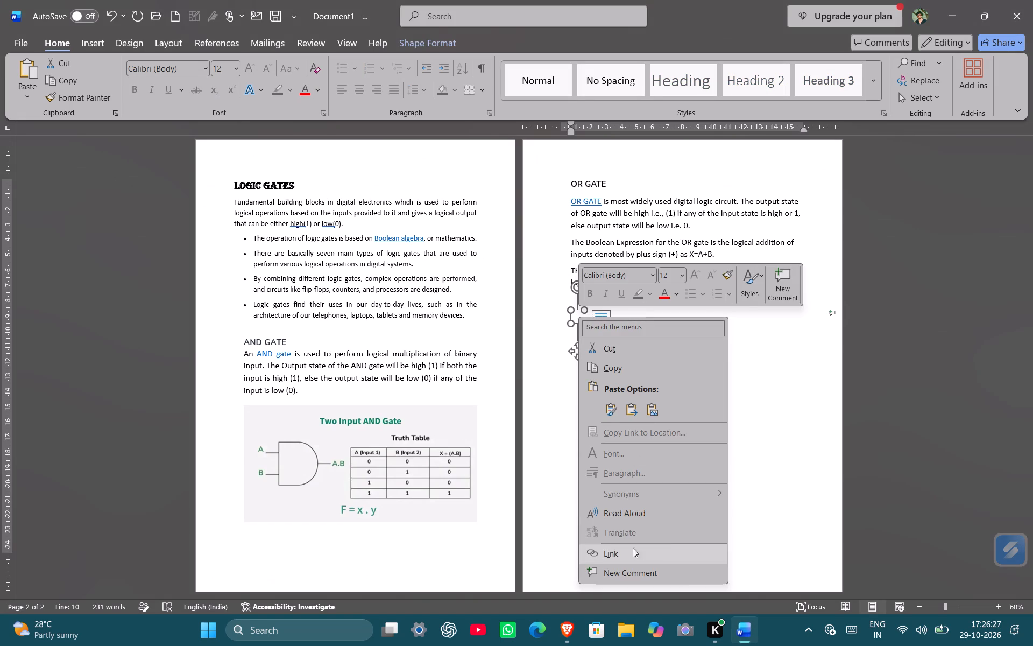
click(19, 96)
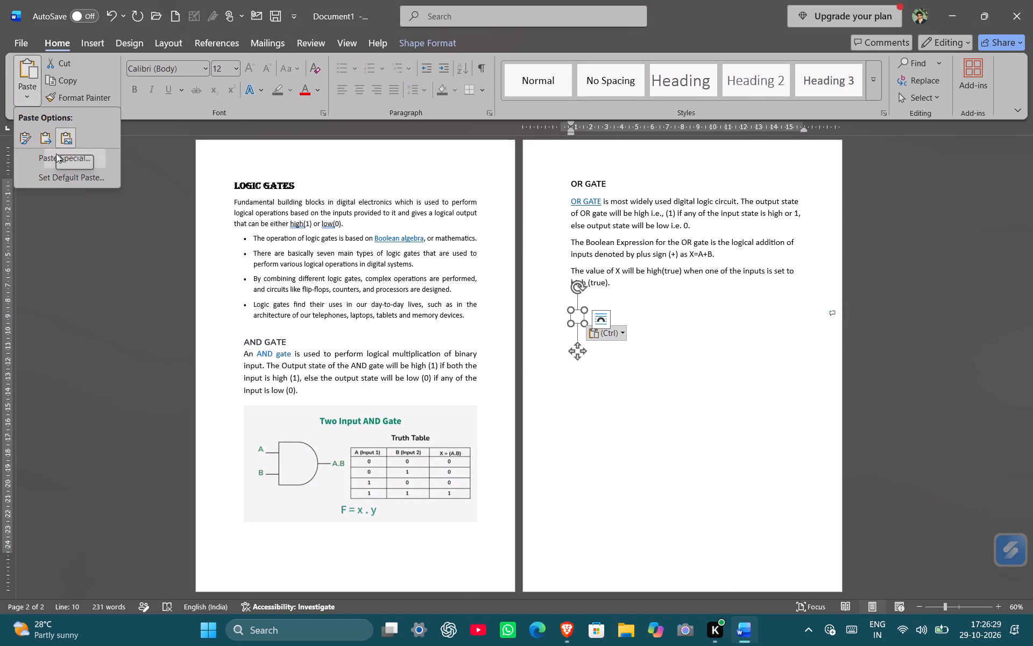
click(57, 155)
click(67, 158)
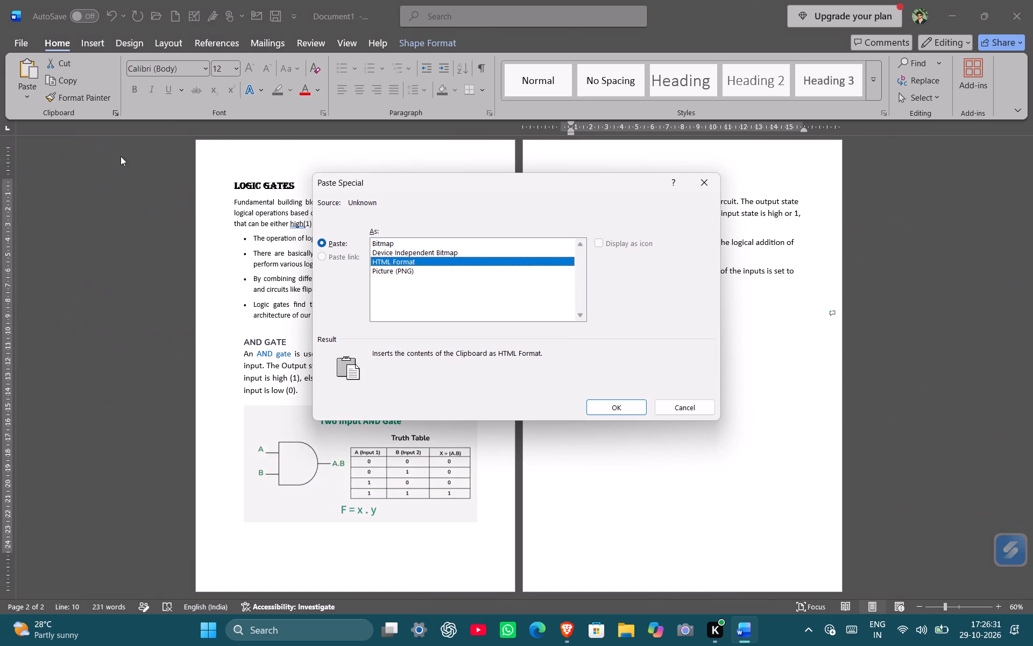
click(411, 246)
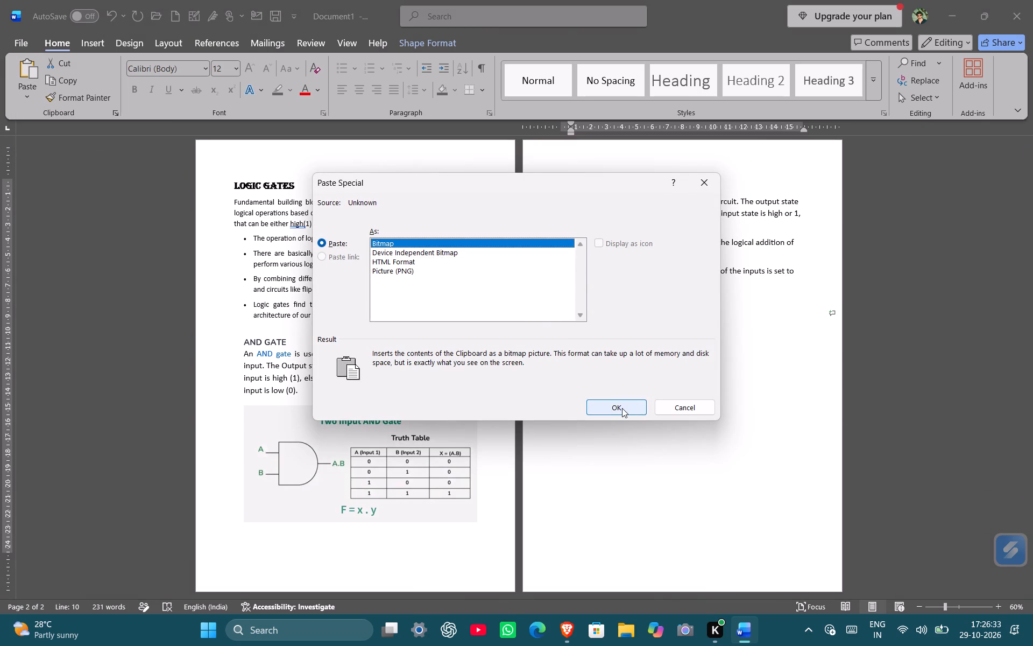
click(622, 408)
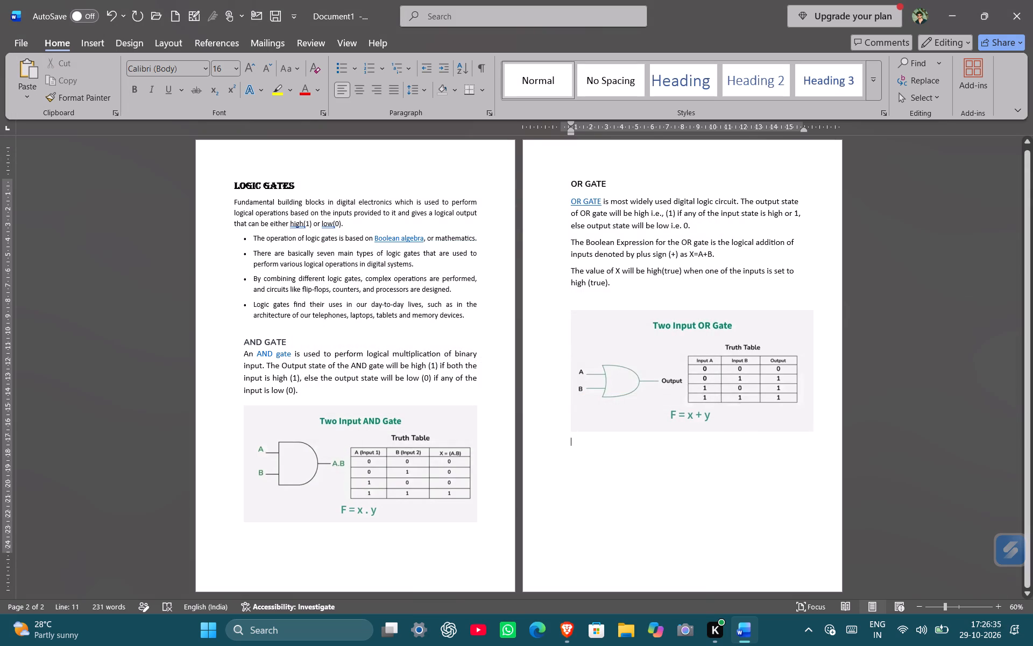
Set the OR gate image's text wrapping to Square and move it slightly up, closer to the last OR GATE paragraph.
click(714, 370)
click(697, 449)
drag(685, 394, 684, 374)
drag(684, 374, 680, 341)
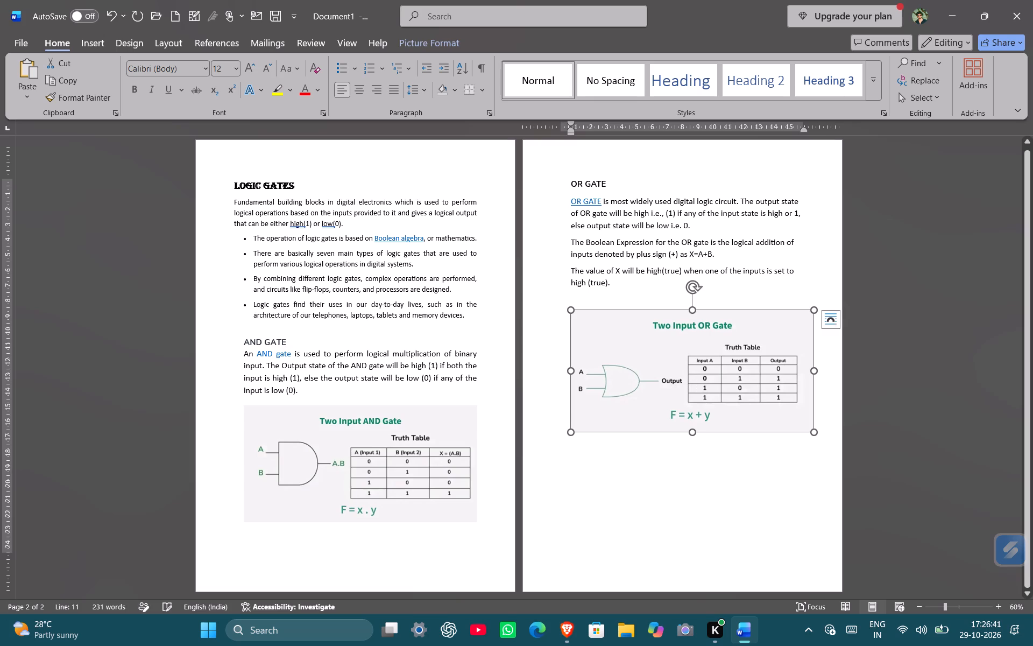
click(680, 341)
drag(680, 341, 677, 312)
click(823, 320)
click(871, 369)
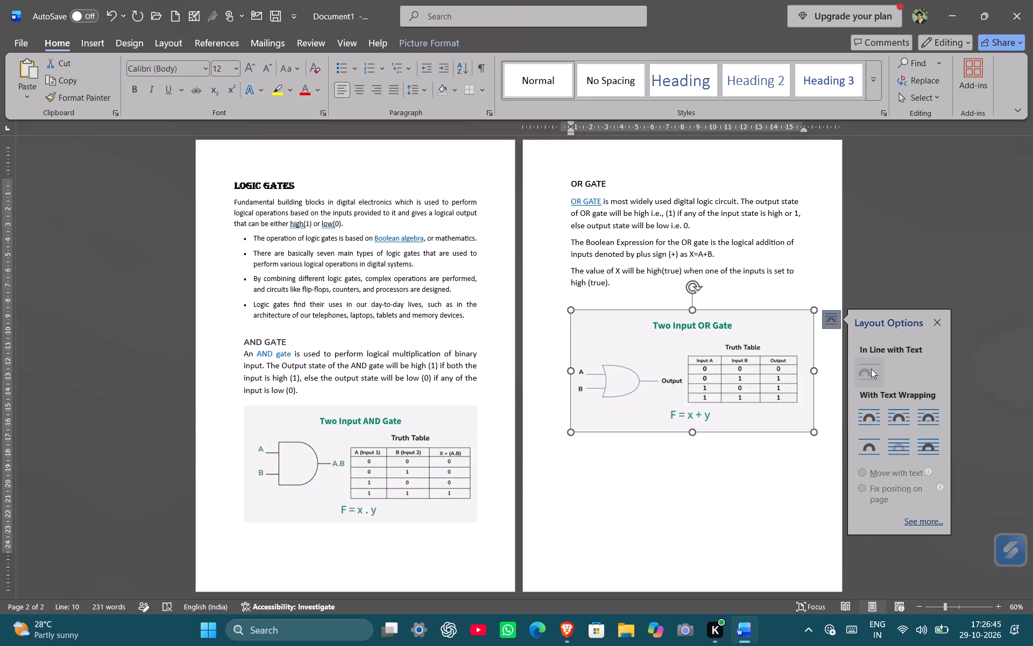
click(874, 412)
drag(704, 352, 702, 339)
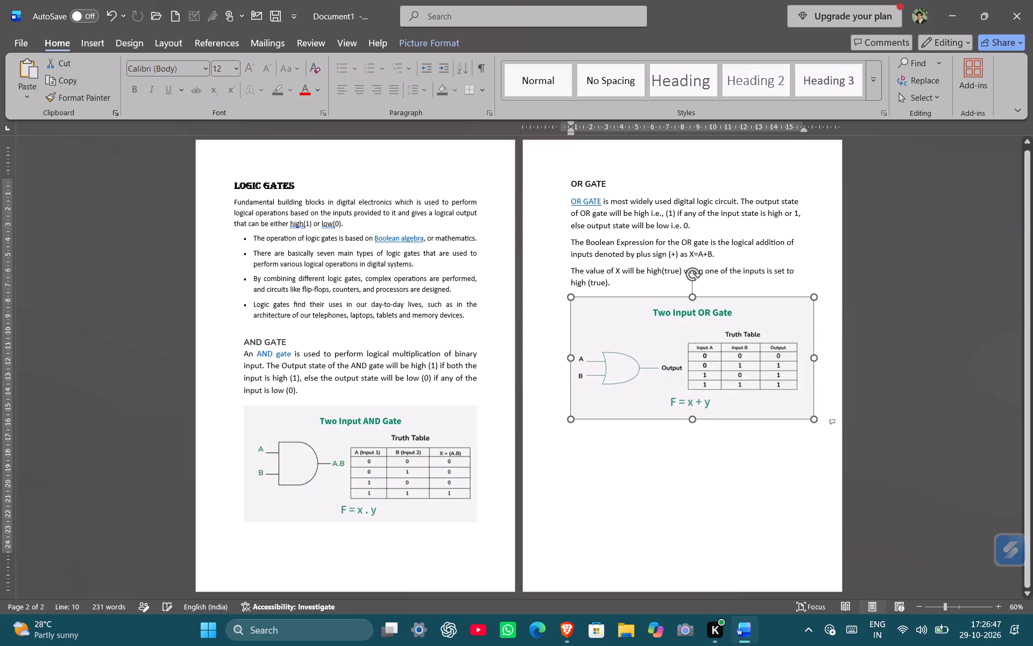
drag(702, 339, 702, 344)
click(673, 517)
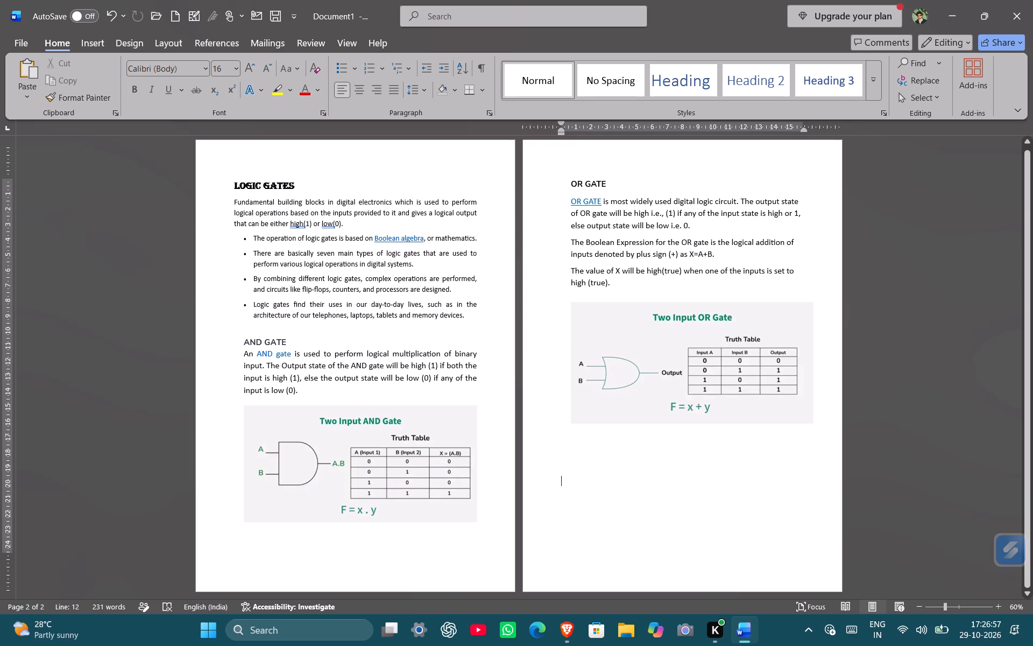
Narrow the OR gate image slightly from its right edge so it fits the text column.
click(720, 394)
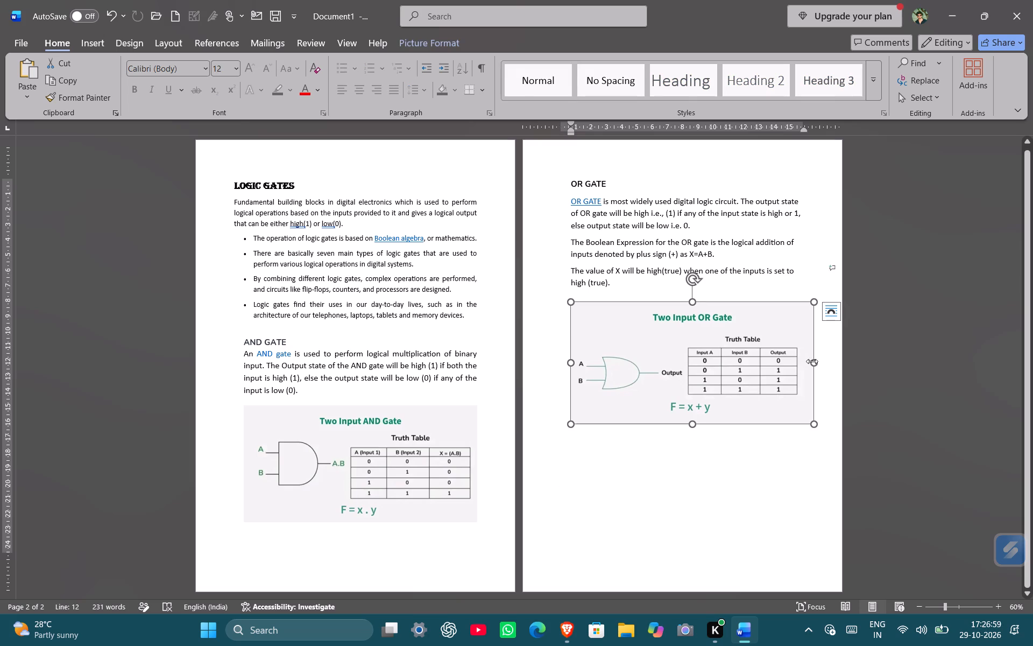
drag(812, 361, 807, 361)
Justify the three OR GATE paragraphs between the heading and the diagram.
click(714, 223)
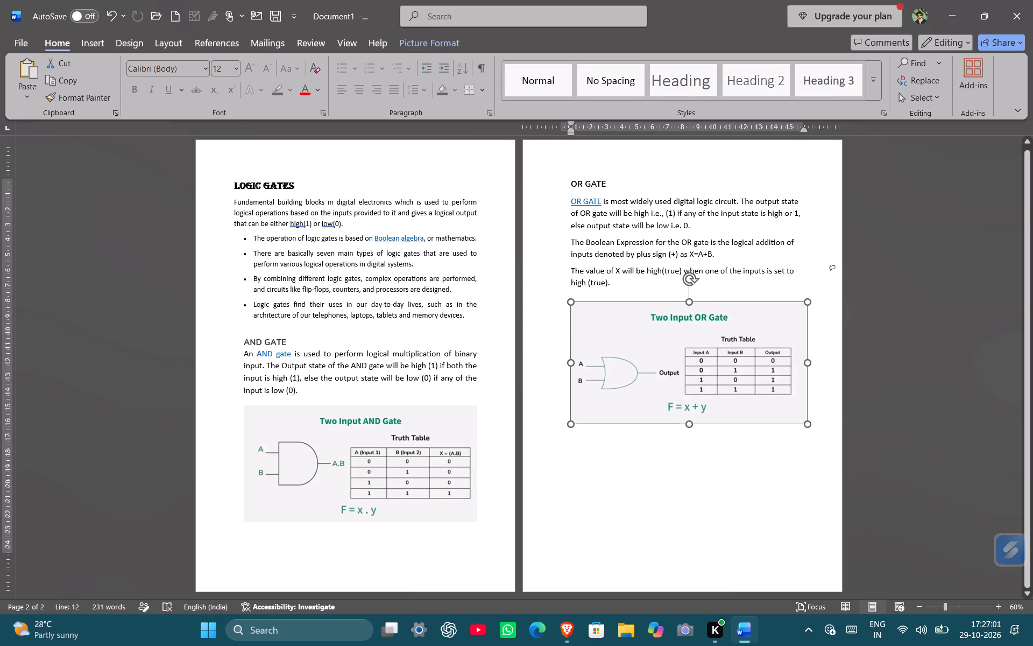
drag(616, 285, 558, 199)
key(ctrl+j)
click(717, 255)
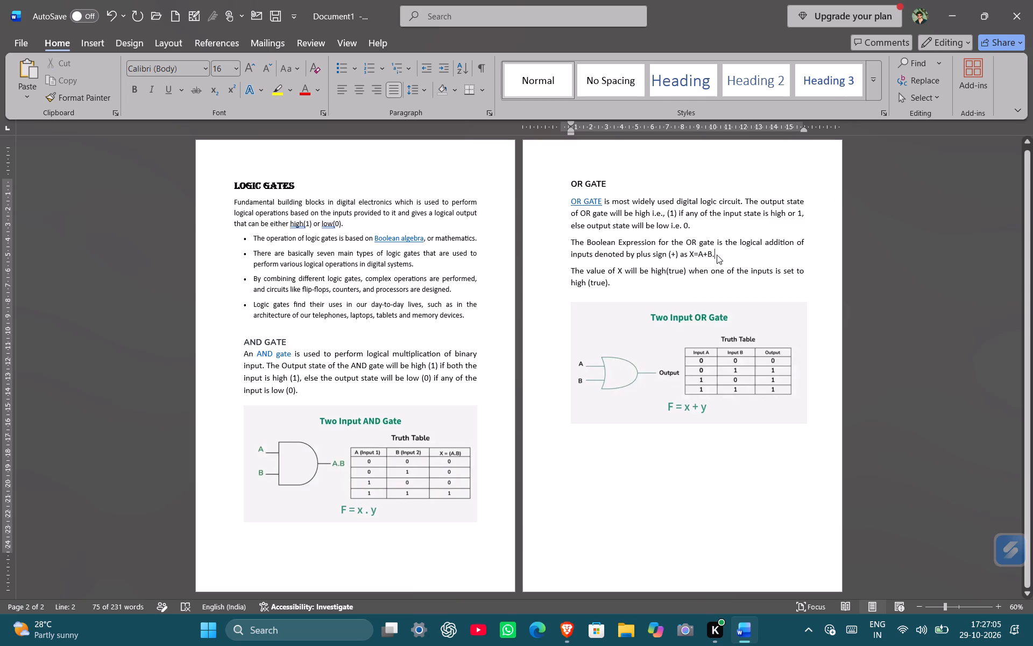
Increase the LOGIC GATES title's font size to 20 and remove its bold formatting.
click(699, 448)
scroll(699, 448, down, 1)
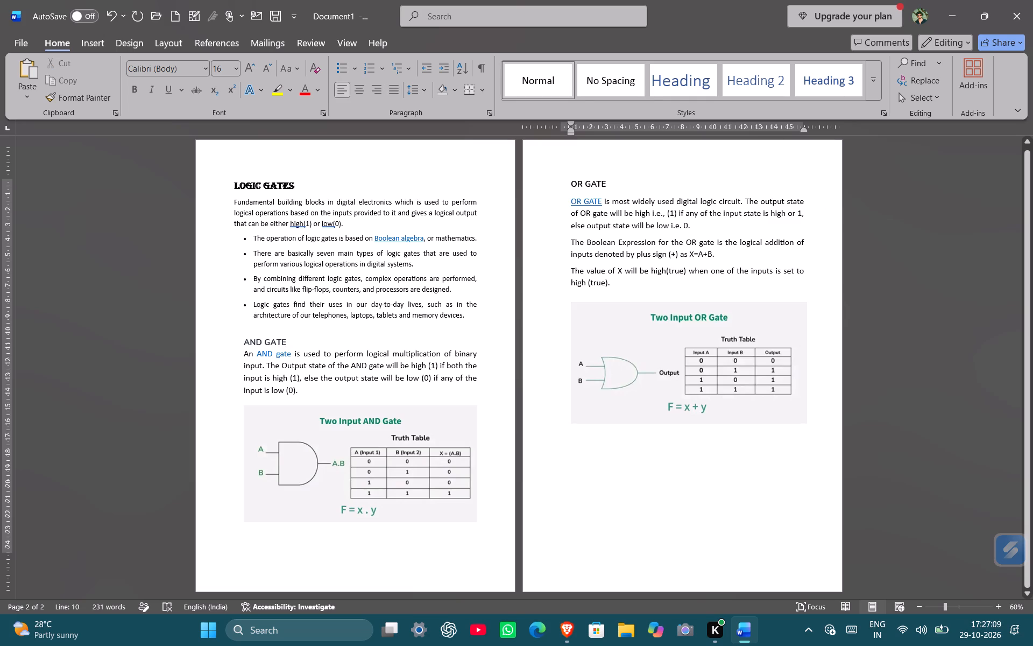
drag(298, 184, 234, 183)
key(ctrl+shift+period)
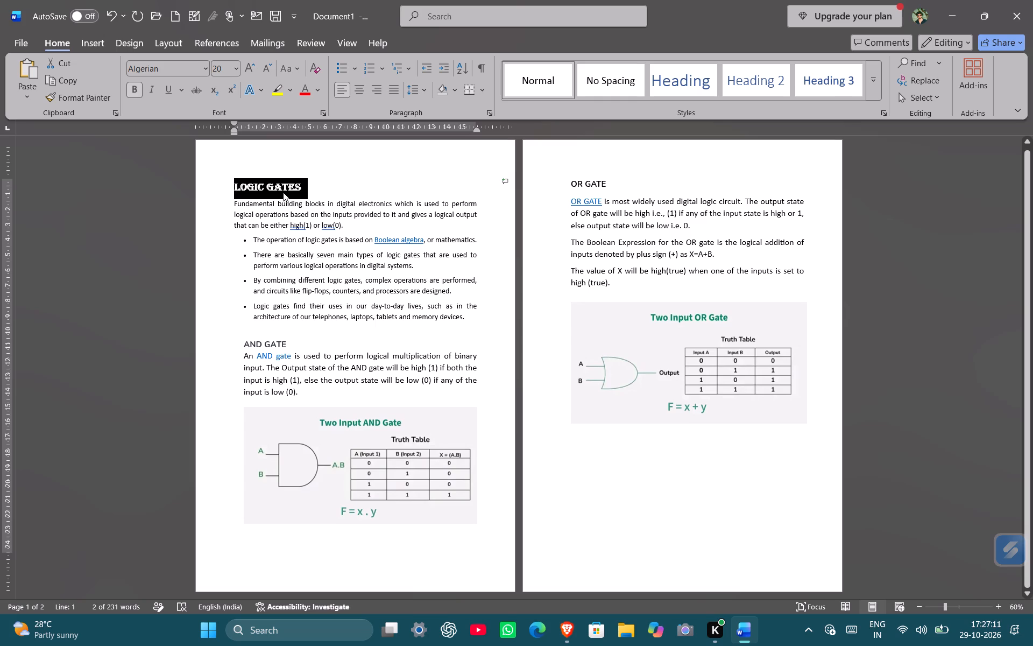
click(356, 198)
drag(303, 192, 246, 189)
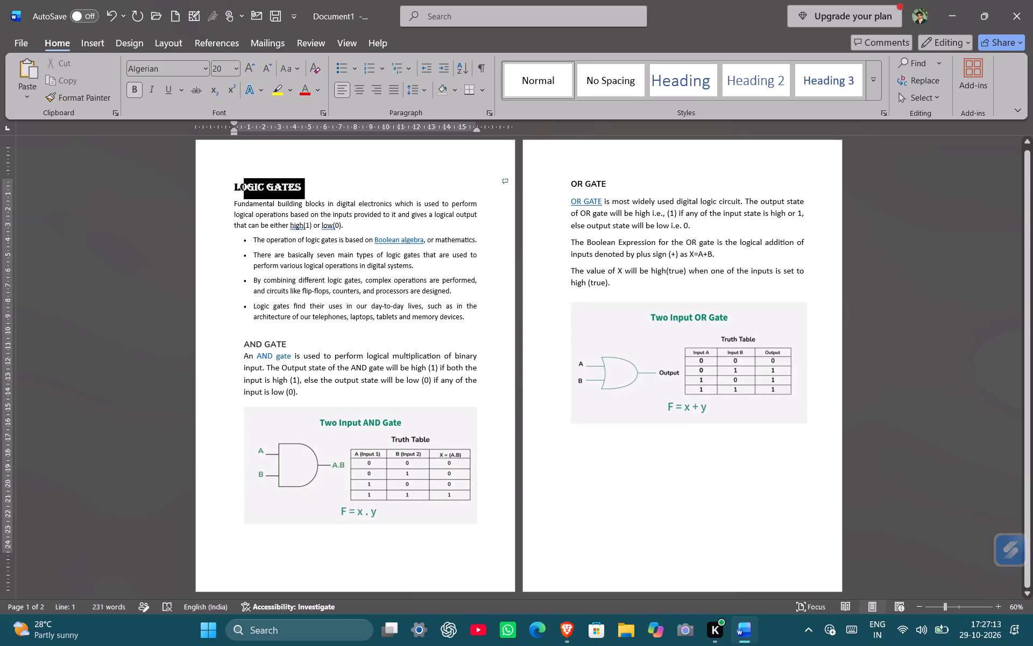
drag(246, 189, 234, 186)
key(ctrl+b)
click(380, 199)
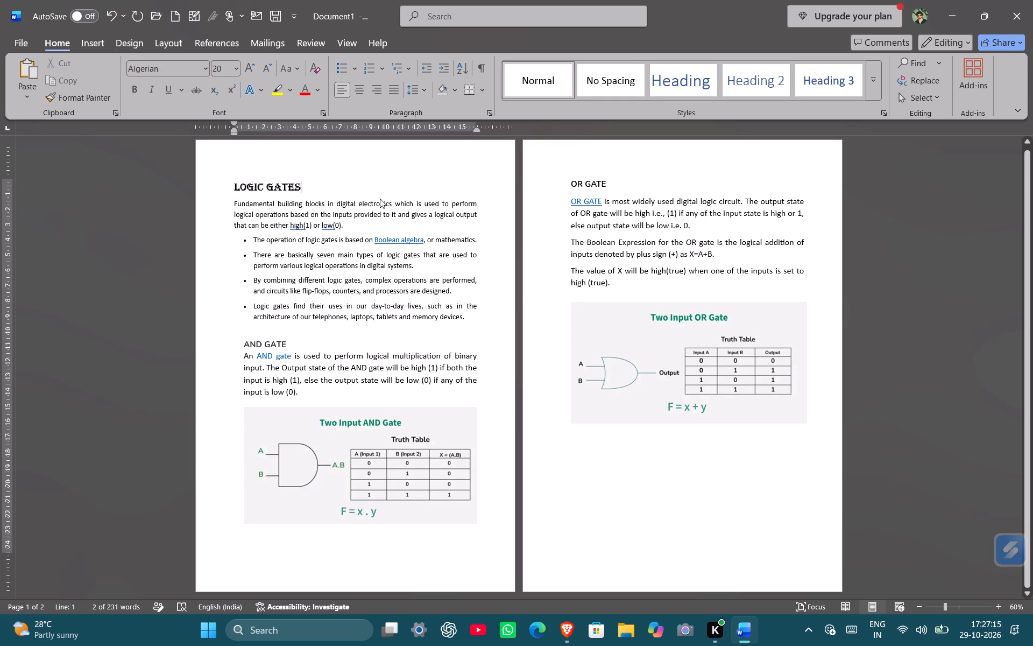
Copy the NOT GATE heading and text through "The Boolean expression of NOT Gate is as follows:" from GeeksforGeeks in Brave into Word below the OR gate image.
click(639, 476)
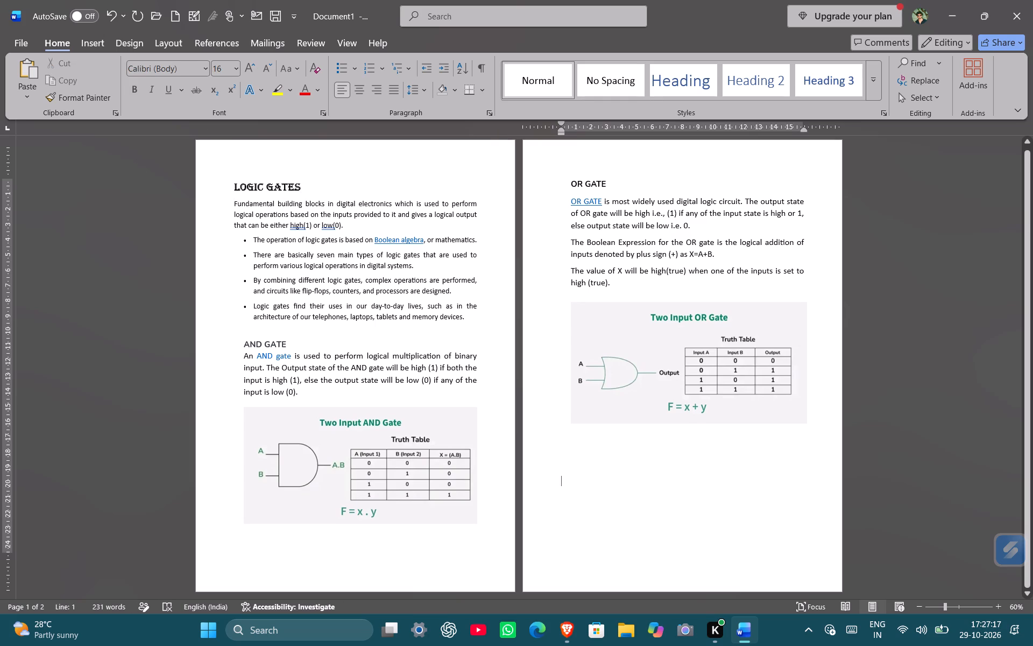
key(BackSpace)
key(BackSpace)
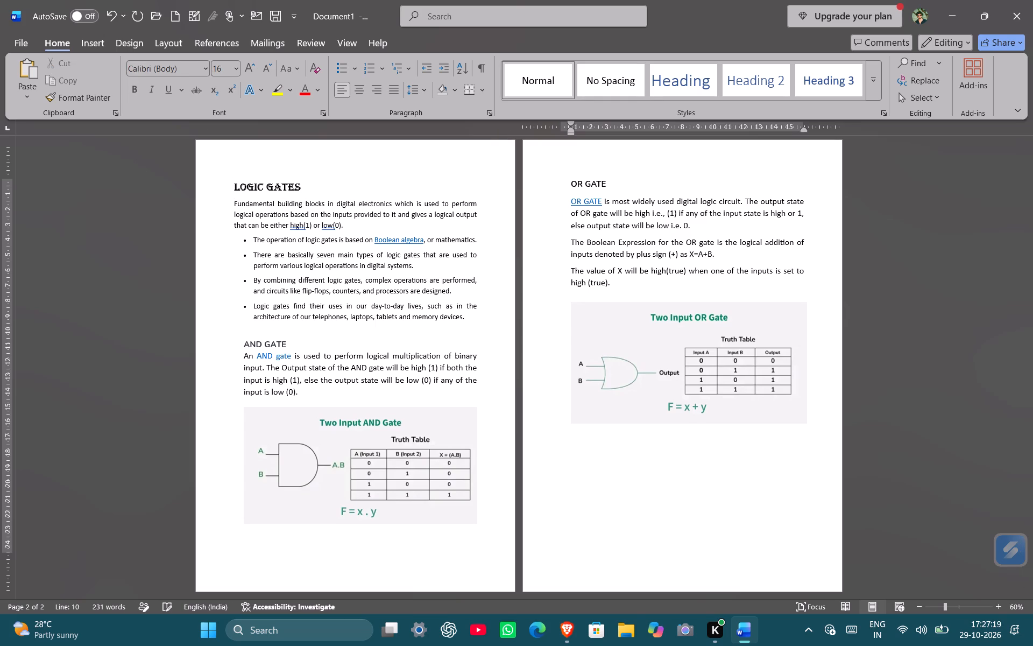
click(560, 630)
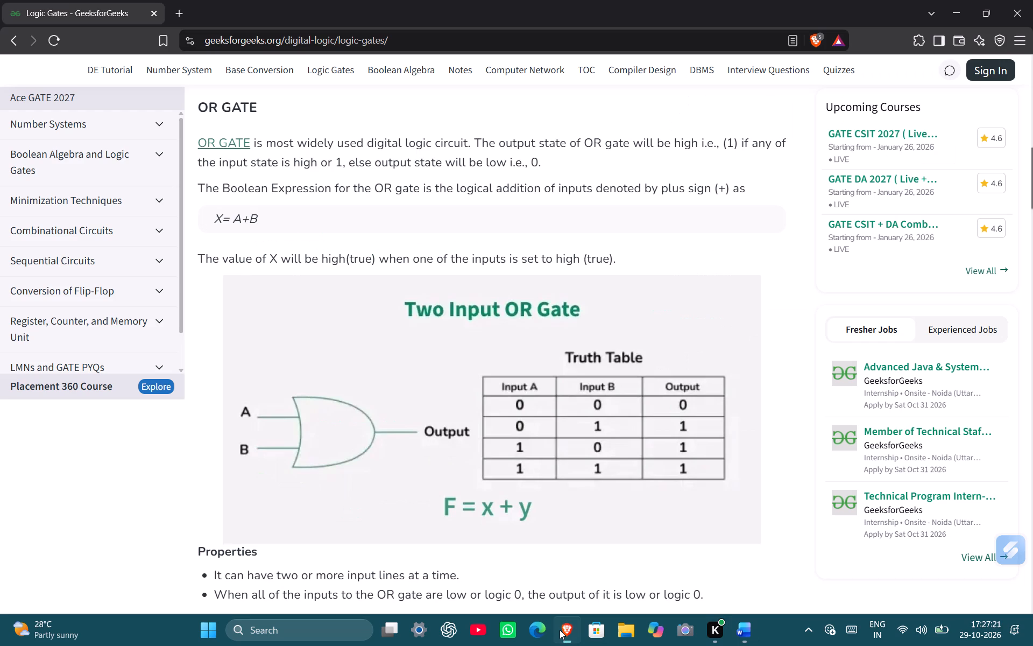
scroll(439, 386, down, 4)
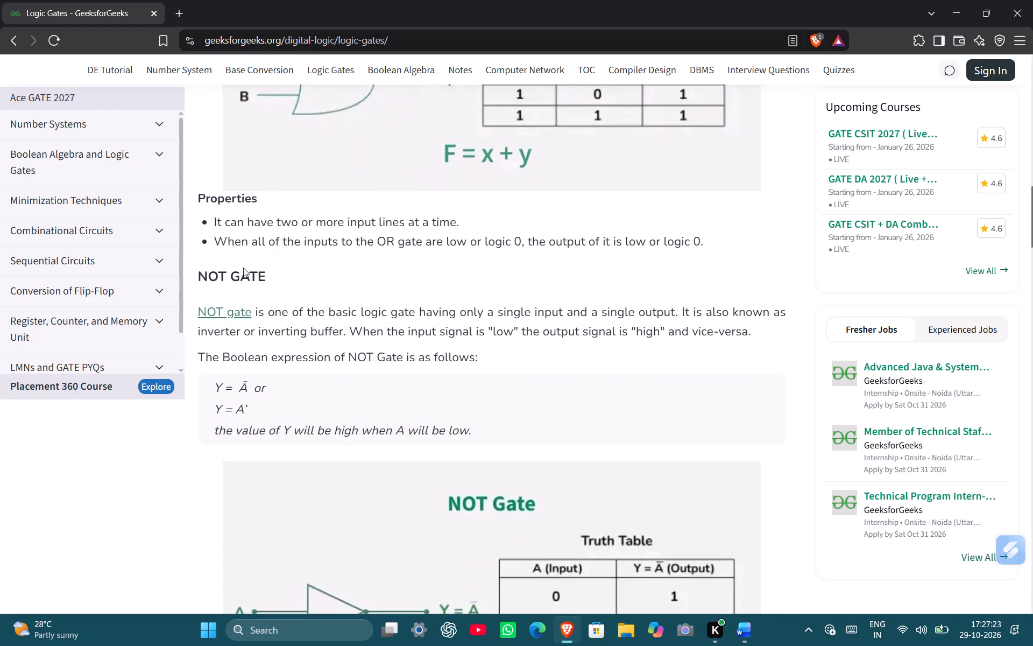
drag(204, 269, 207, 278)
click(207, 278)
drag(202, 278, 479, 356)
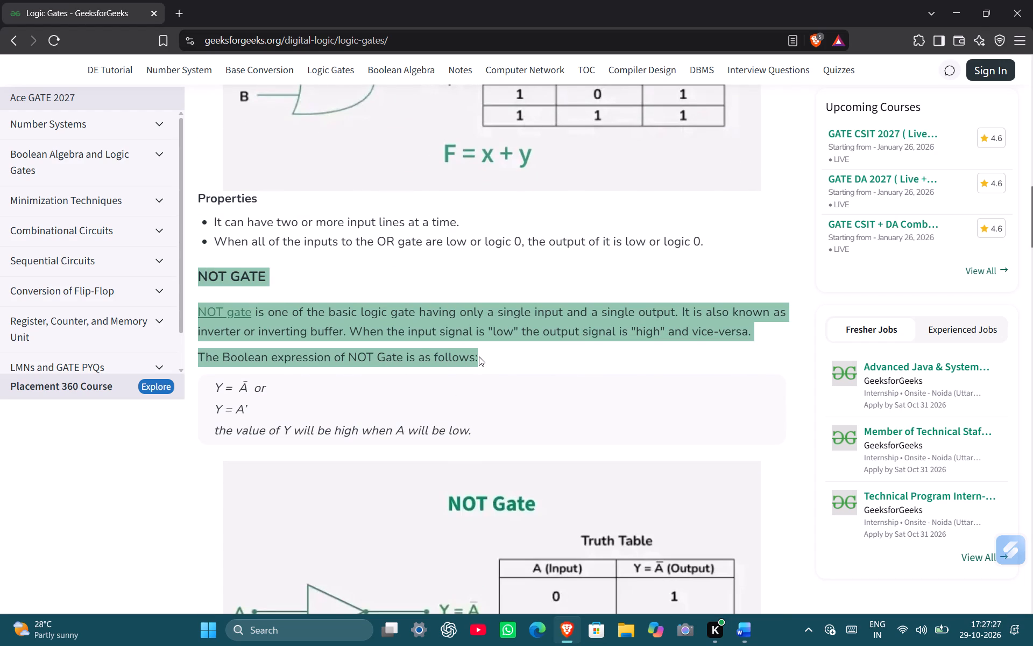
key(ctrl+c)
click(743, 636)
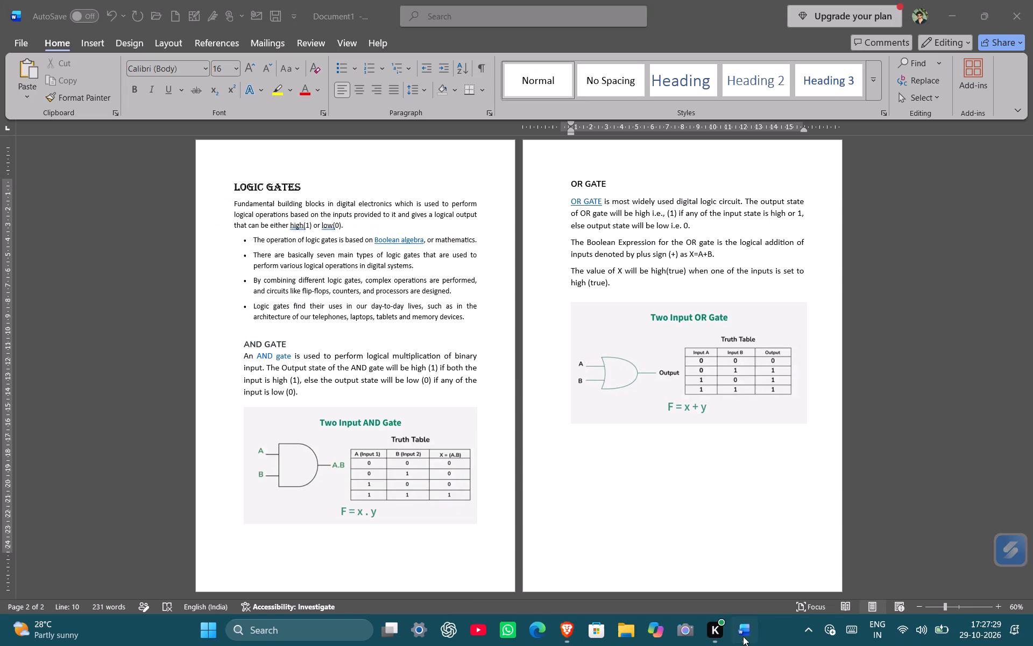
key(ctrl+v)
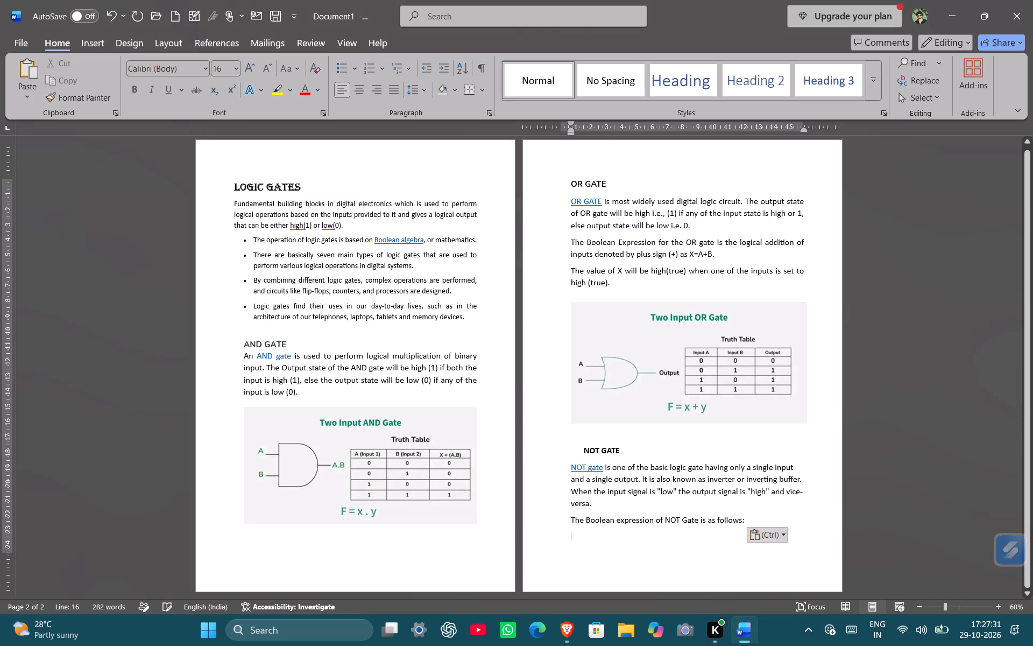
Delete the small stray shape in front of the pasted NOT GATE heading.
click(582, 447)
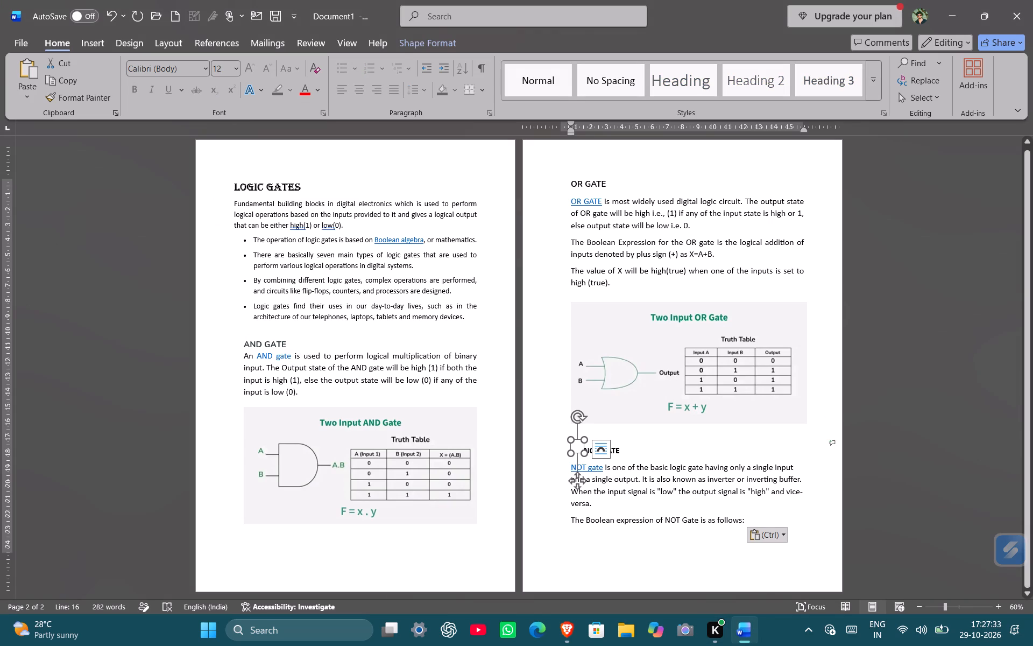
key(Delete)
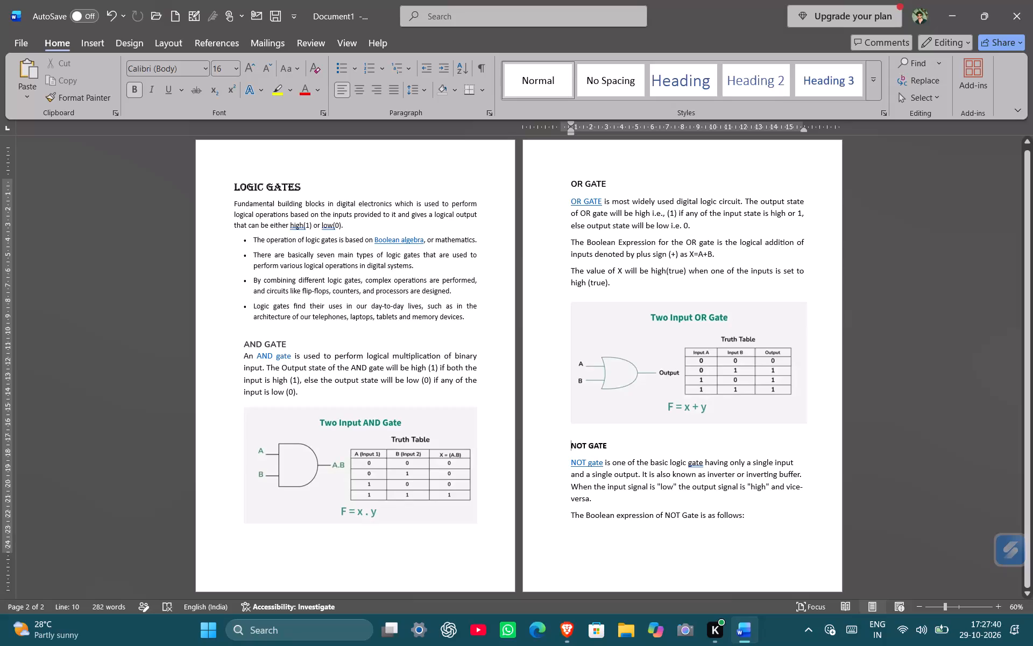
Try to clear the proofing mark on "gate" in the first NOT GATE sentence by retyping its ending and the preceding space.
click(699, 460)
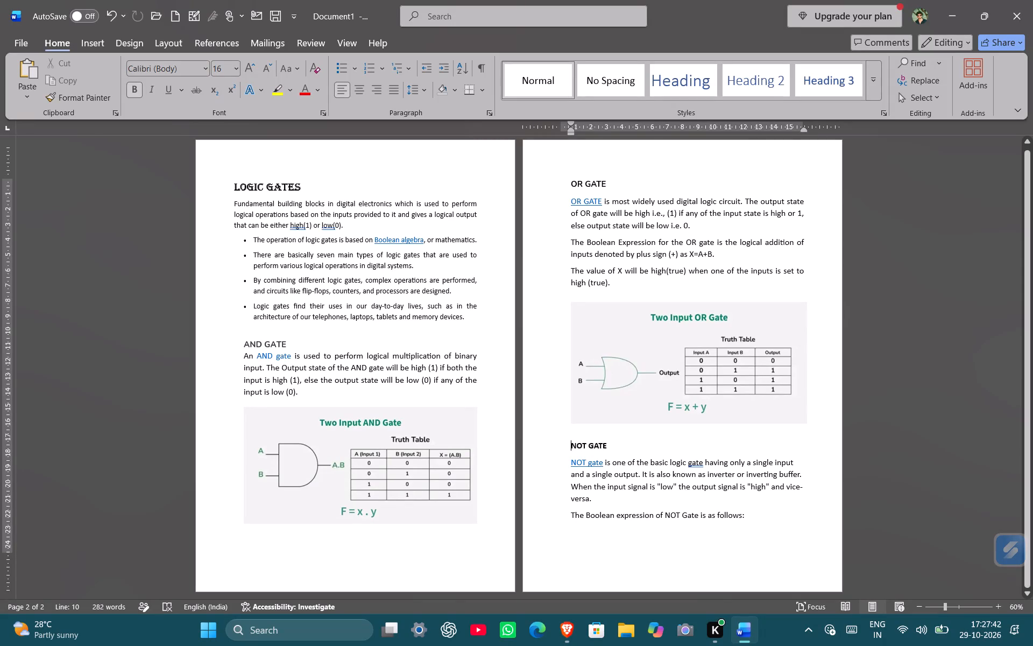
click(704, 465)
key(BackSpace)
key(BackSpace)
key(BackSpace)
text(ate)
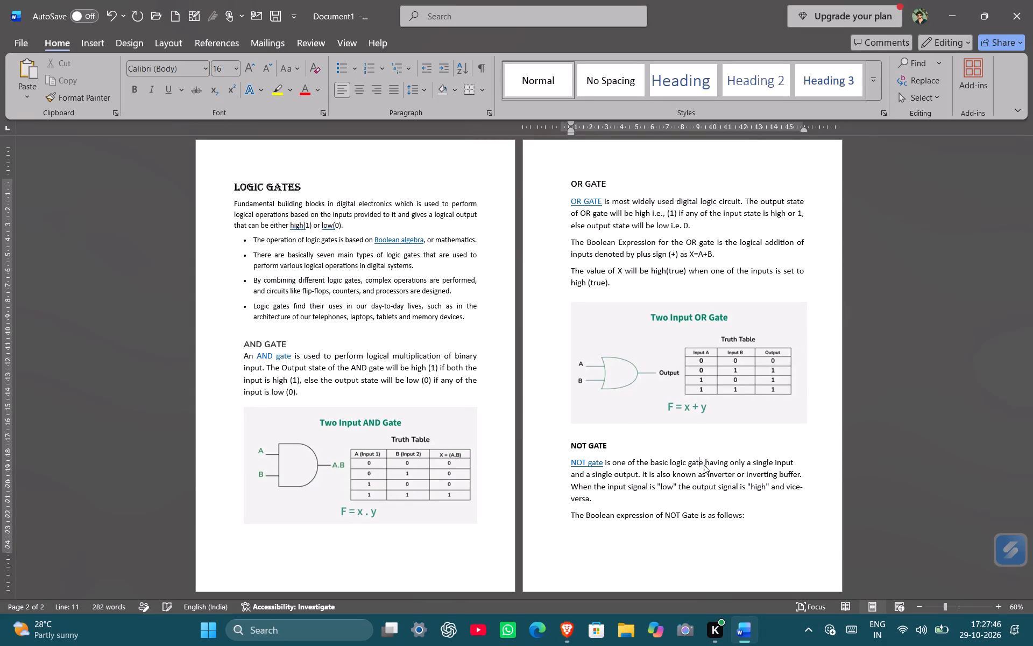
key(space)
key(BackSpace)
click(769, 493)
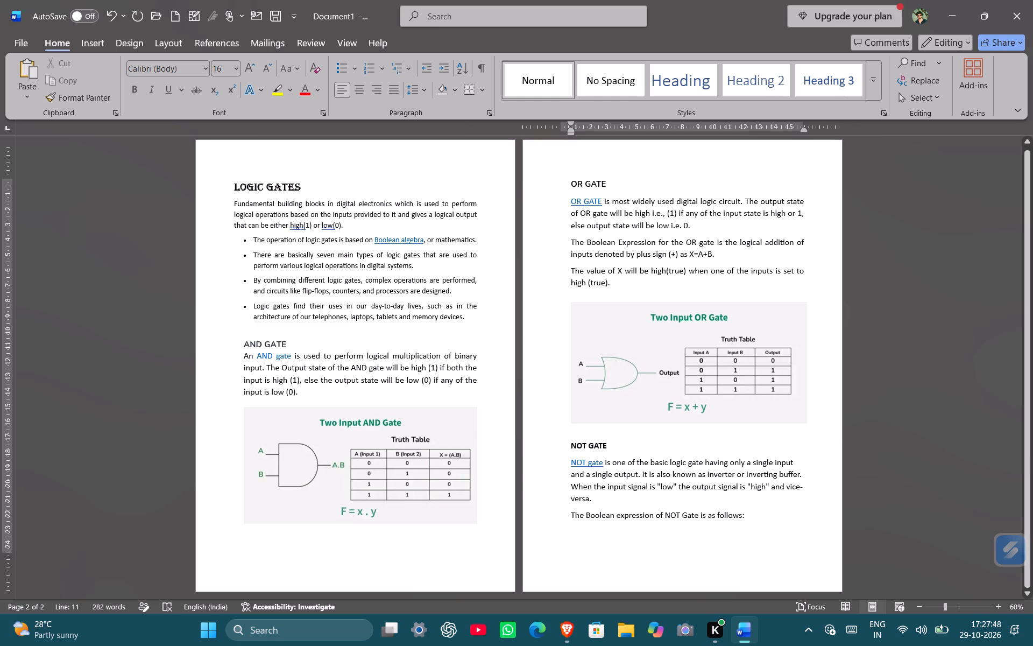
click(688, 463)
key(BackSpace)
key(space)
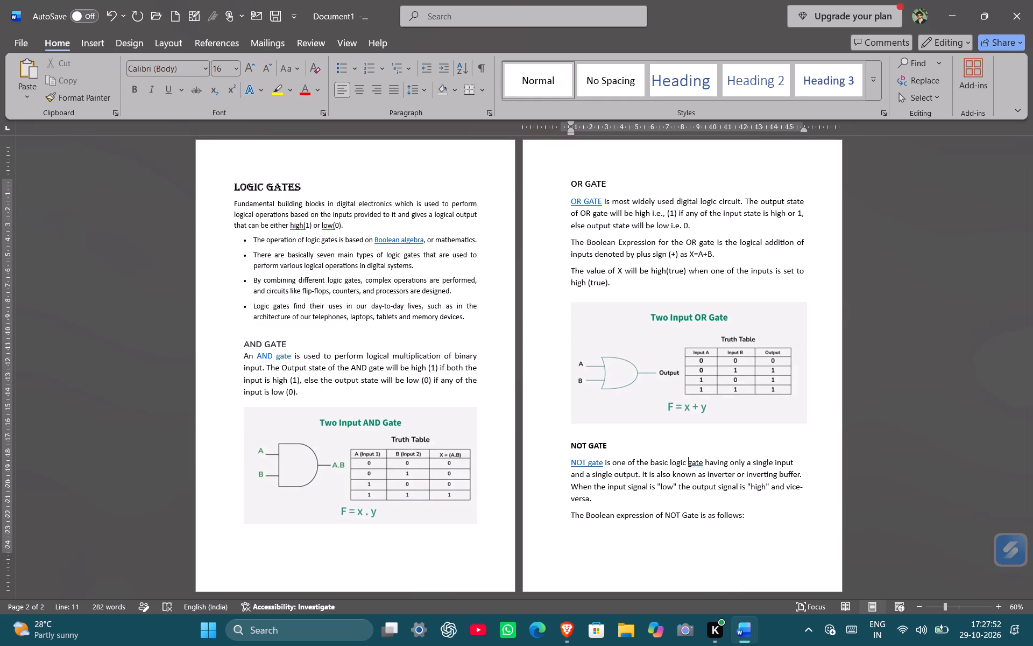
Copy the three NOT gate Boolean expression lines from GeeksforGeeks in Brave and paste them on a new line below Word's NOT GATE text.
click(749, 516)
key(Return)
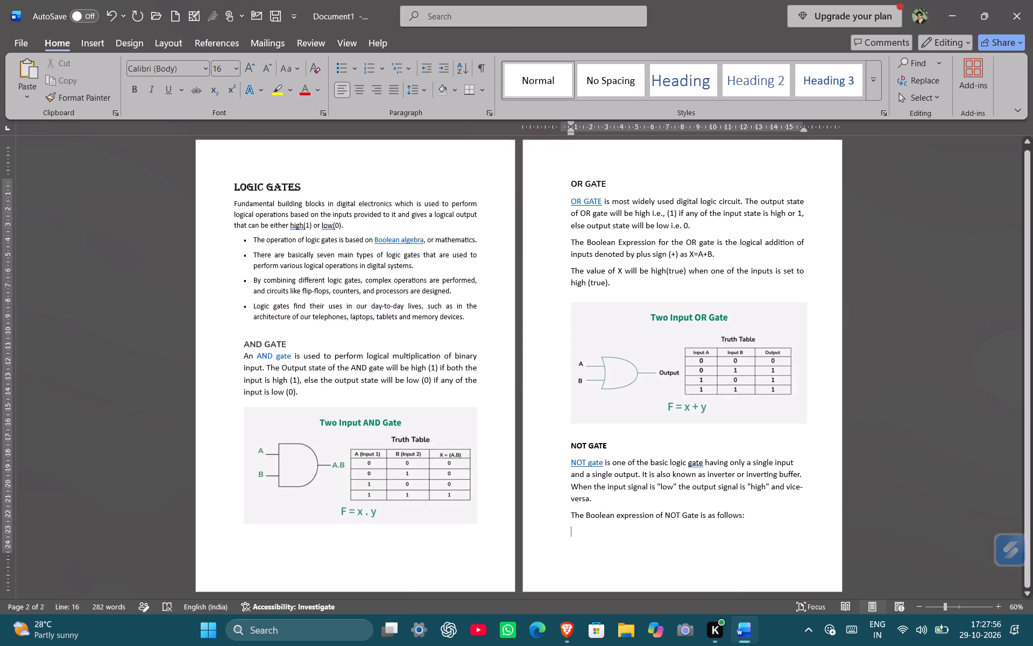
click(561, 644)
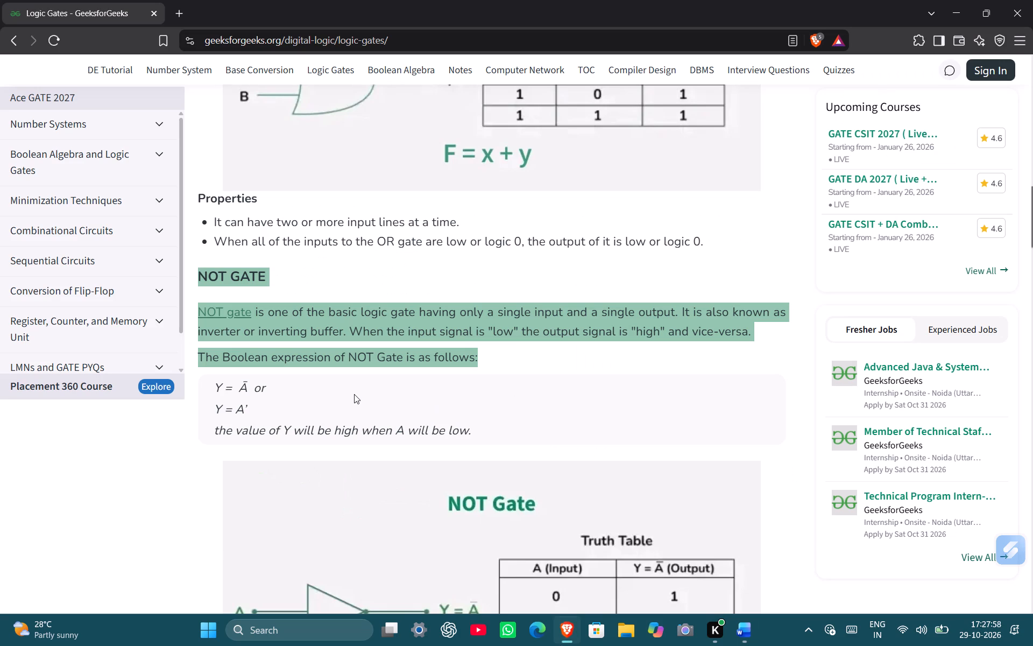
drag(266, 389, 211, 386)
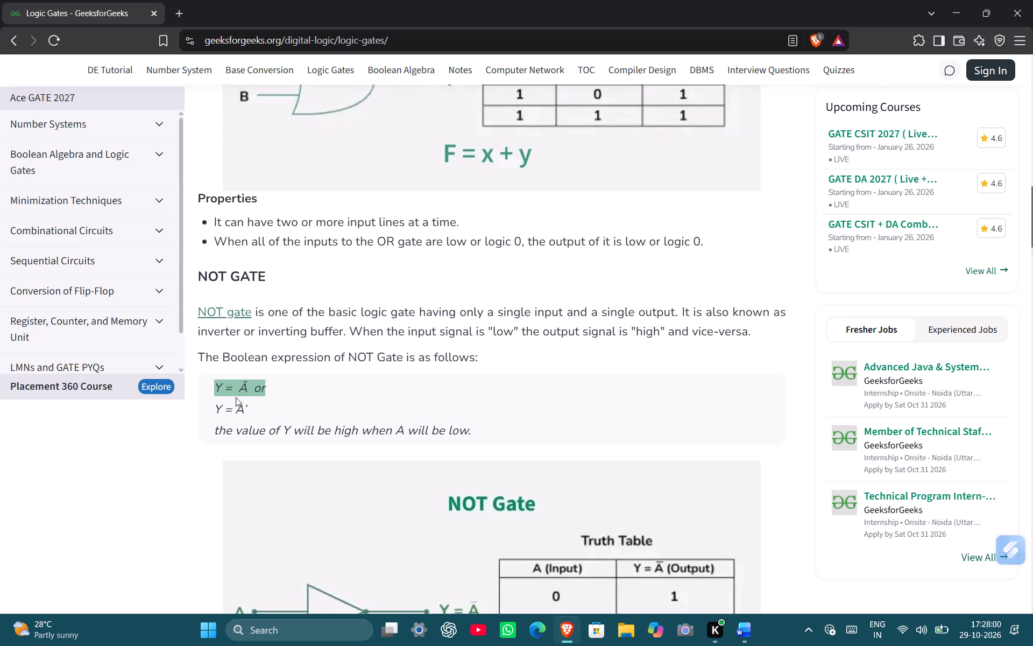
drag(247, 411, 222, 389)
drag(482, 432, 313, 409)
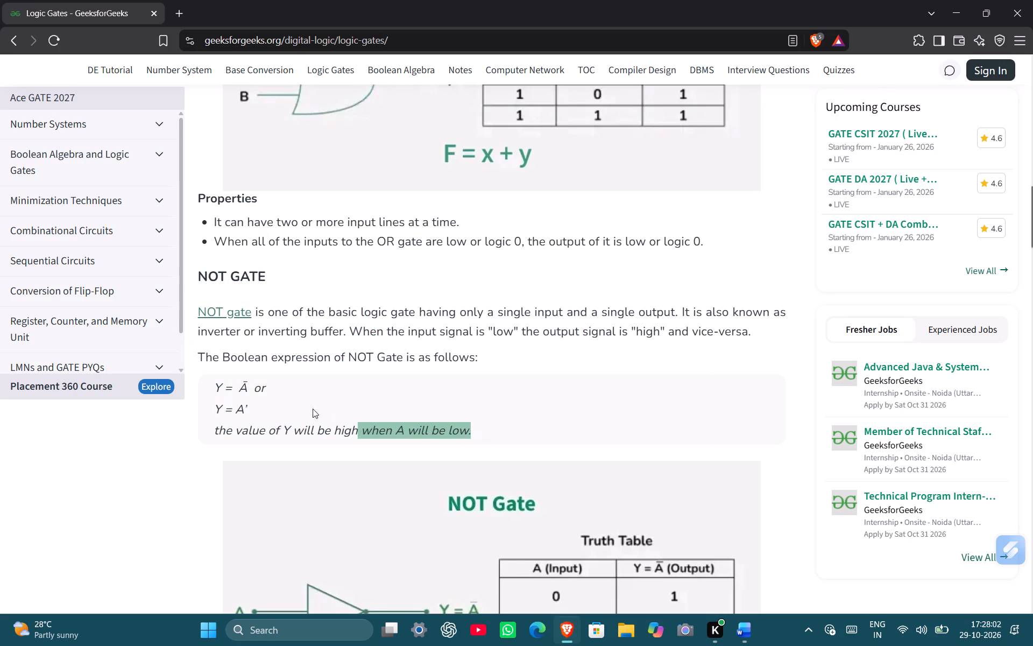
drag(313, 409, 213, 387)
key(ctrl+c)
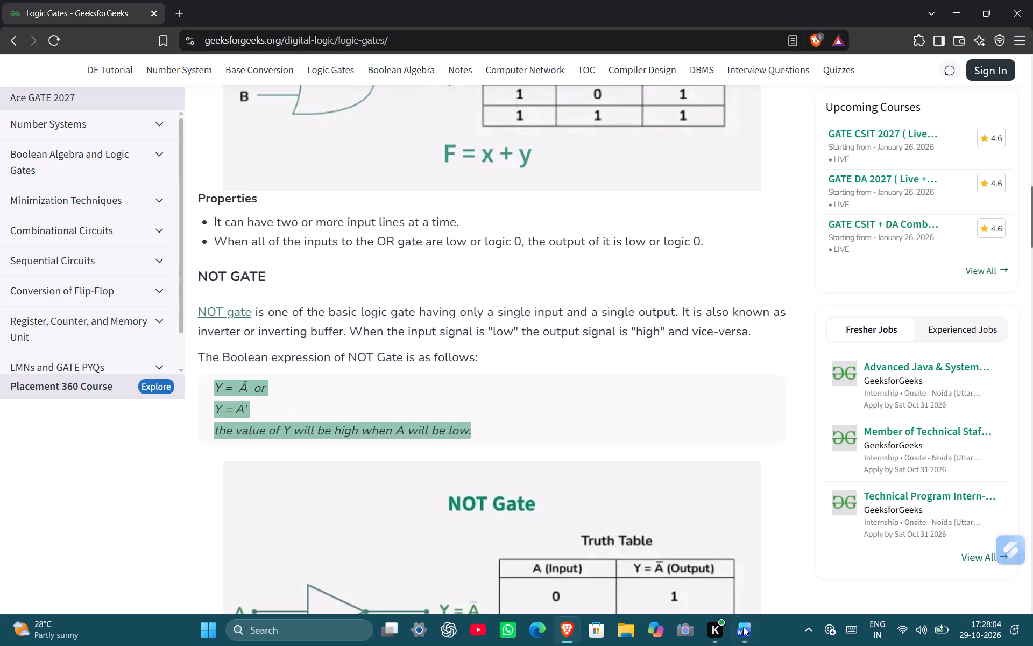
click(746, 630)
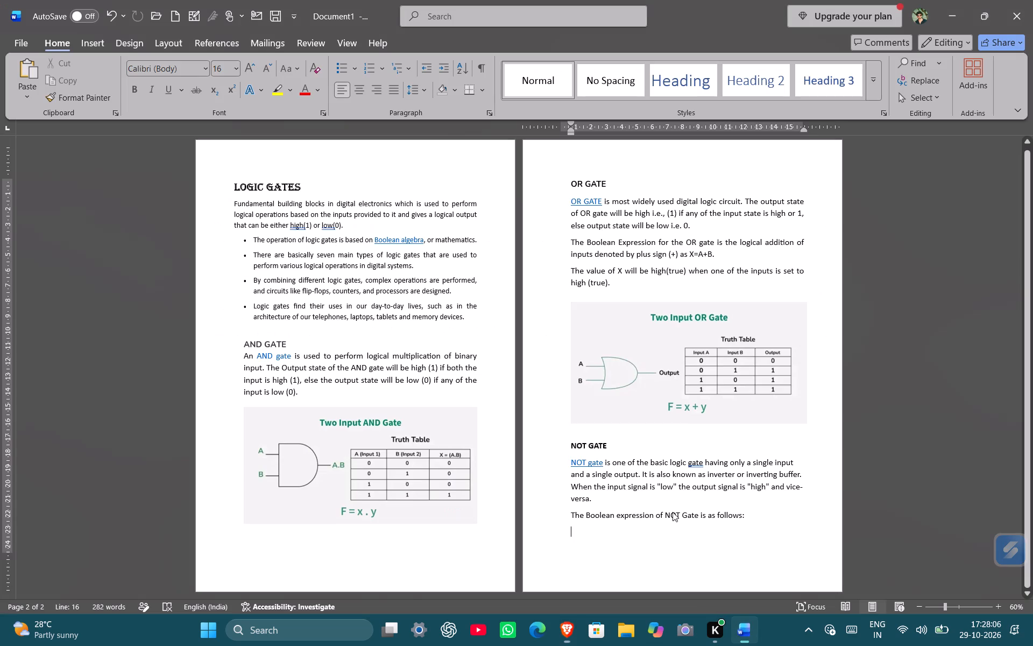
key(ctrl+v)
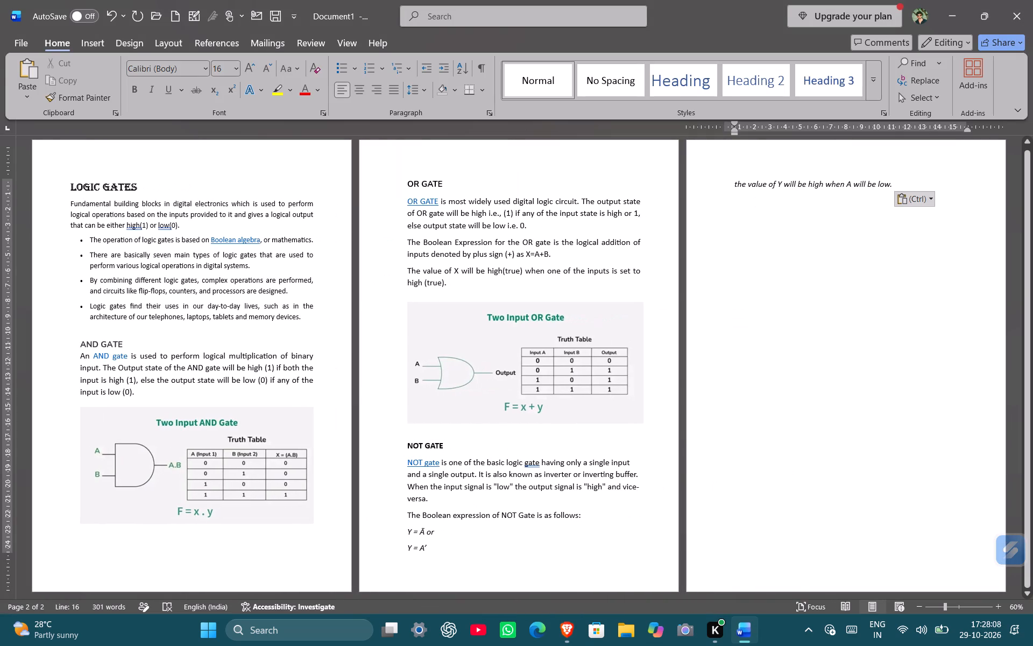
Move "the value of Y will be high when A will be low." from page 3 to follow "Y = A’" after a comma.
scroll(594, 361, down, 1)
drag(735, 180, 893, 180)
key(ctrl+x)
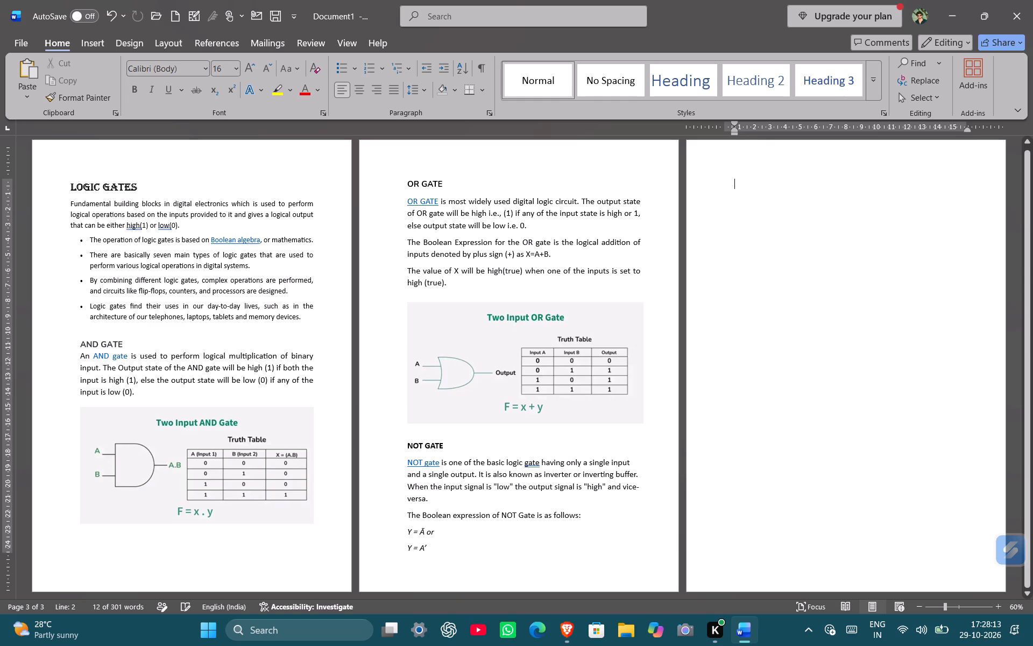
click(463, 549)
key(space)
text(,)
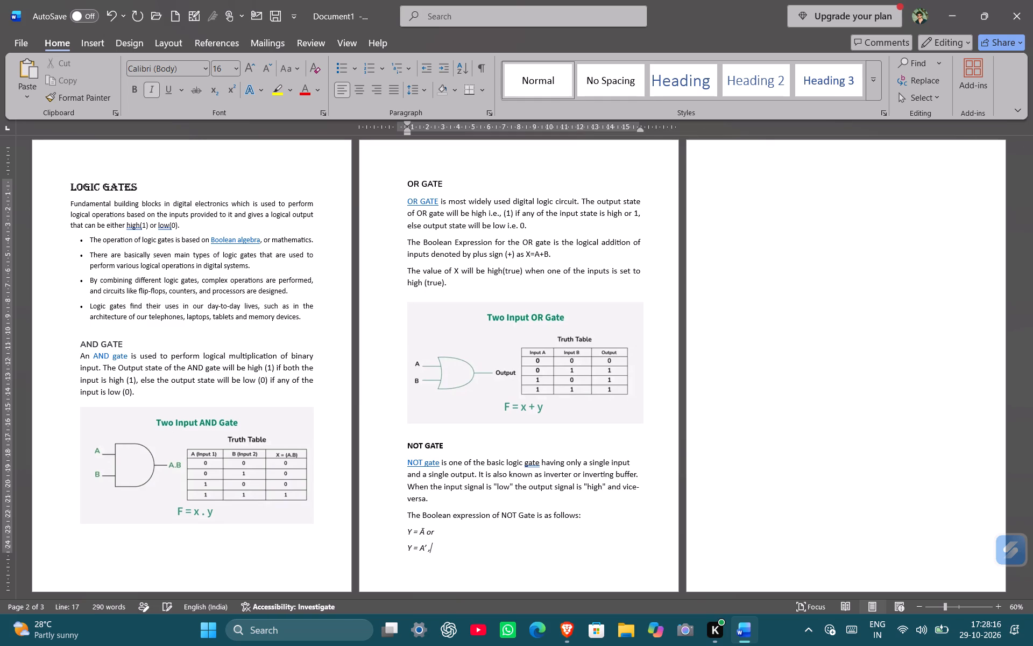
key(space)
key(ctrl+v)
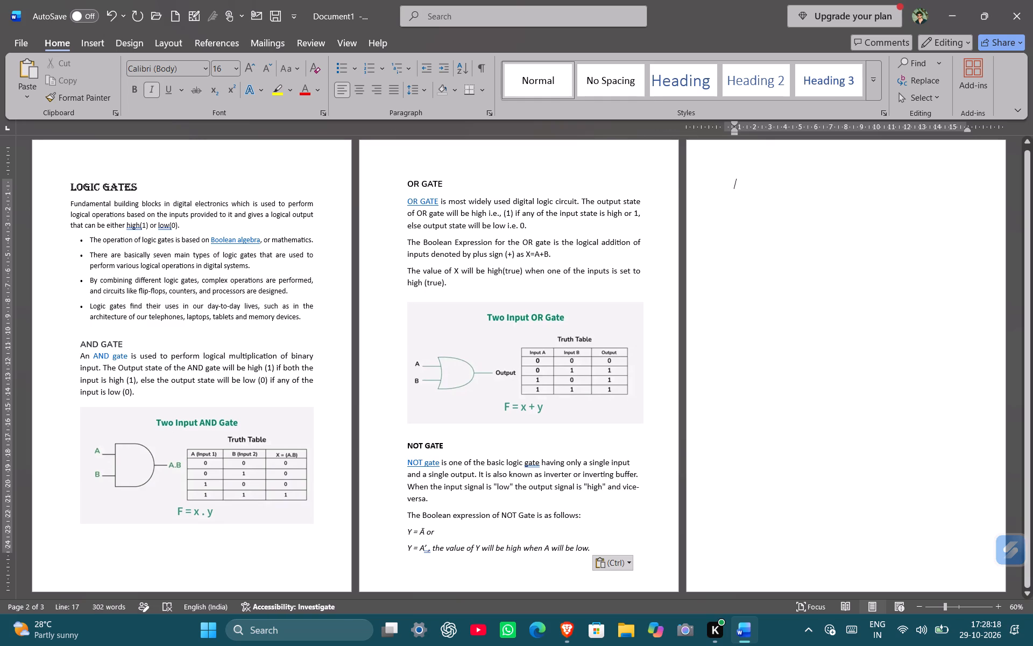
click(428, 546)
key(BackSpace)
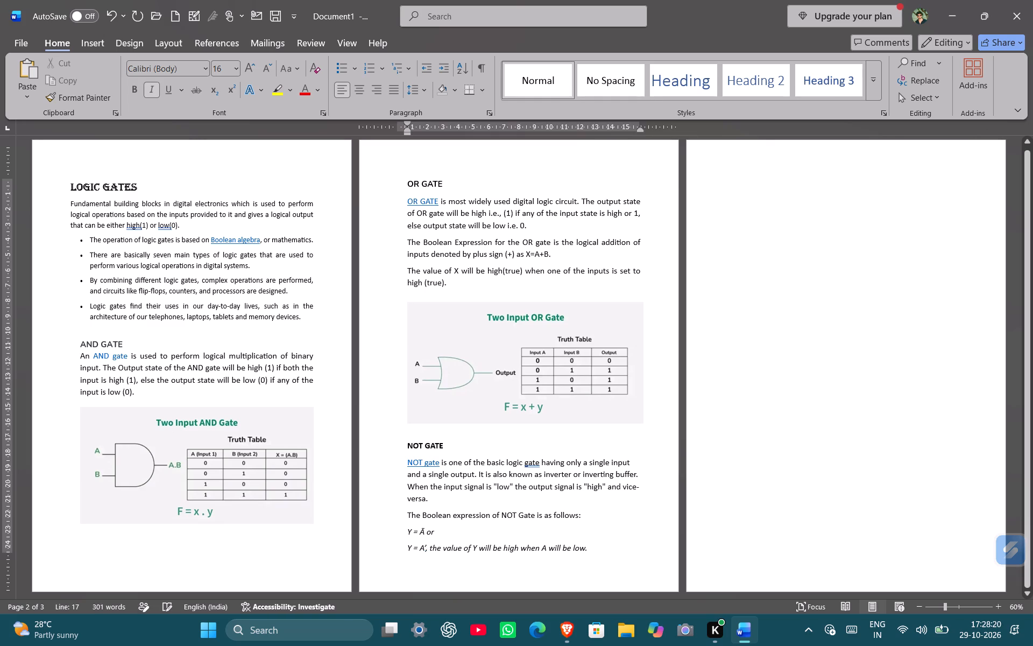
Join the "Y = A’" line onto the end of the "Y = Ā or" line, separated by a space.
click(488, 569)
click(408, 547)
key(BackSpace)
key(BackSpace)
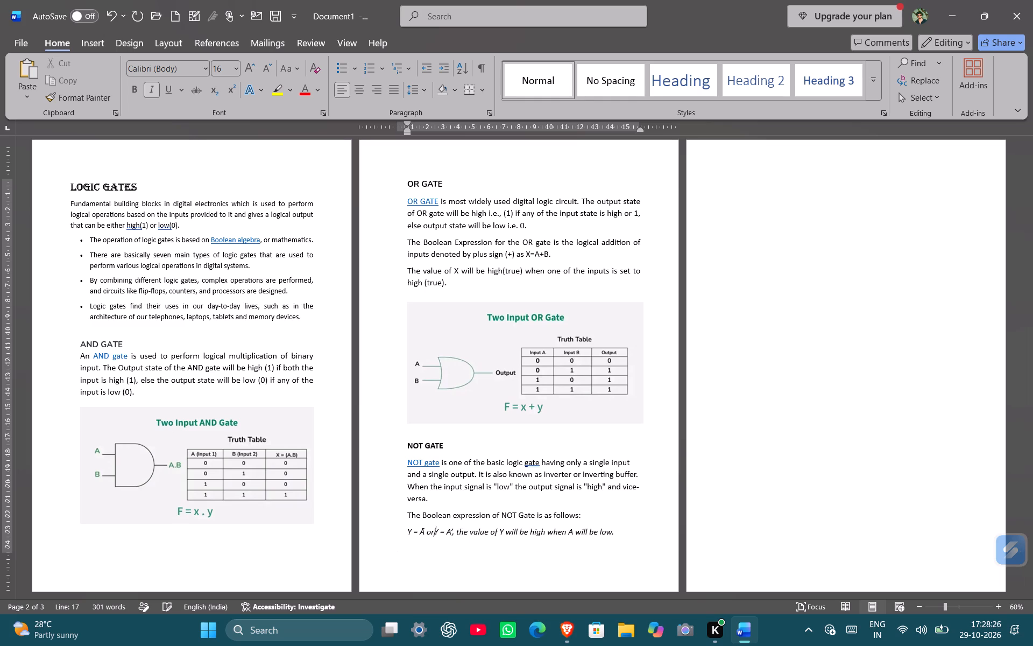
key(space)
key(Return)
key(BackSpace)
key(BackSpace)
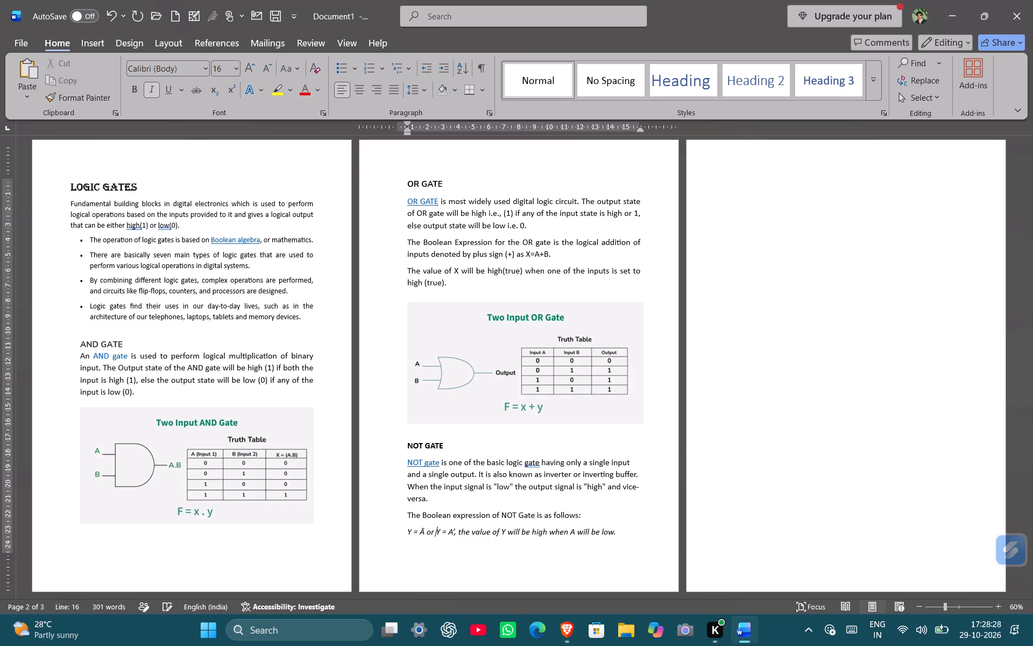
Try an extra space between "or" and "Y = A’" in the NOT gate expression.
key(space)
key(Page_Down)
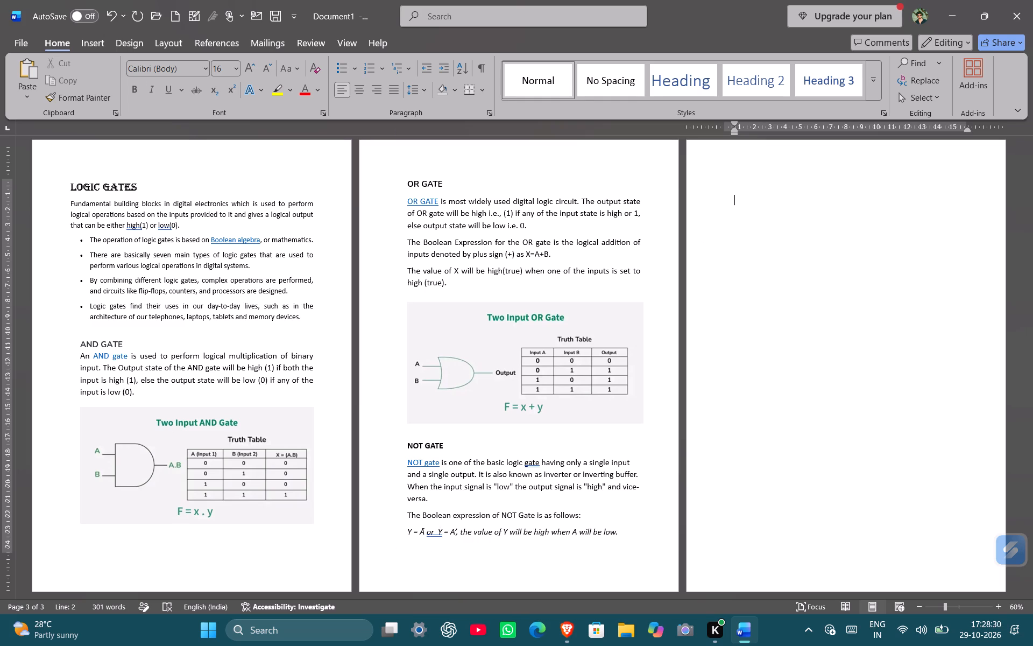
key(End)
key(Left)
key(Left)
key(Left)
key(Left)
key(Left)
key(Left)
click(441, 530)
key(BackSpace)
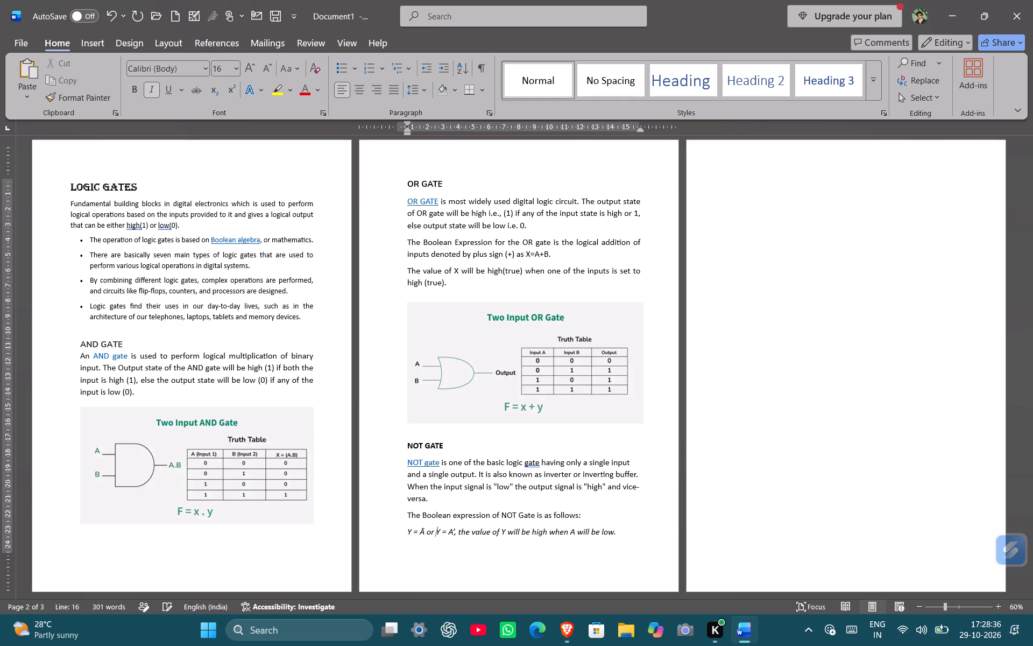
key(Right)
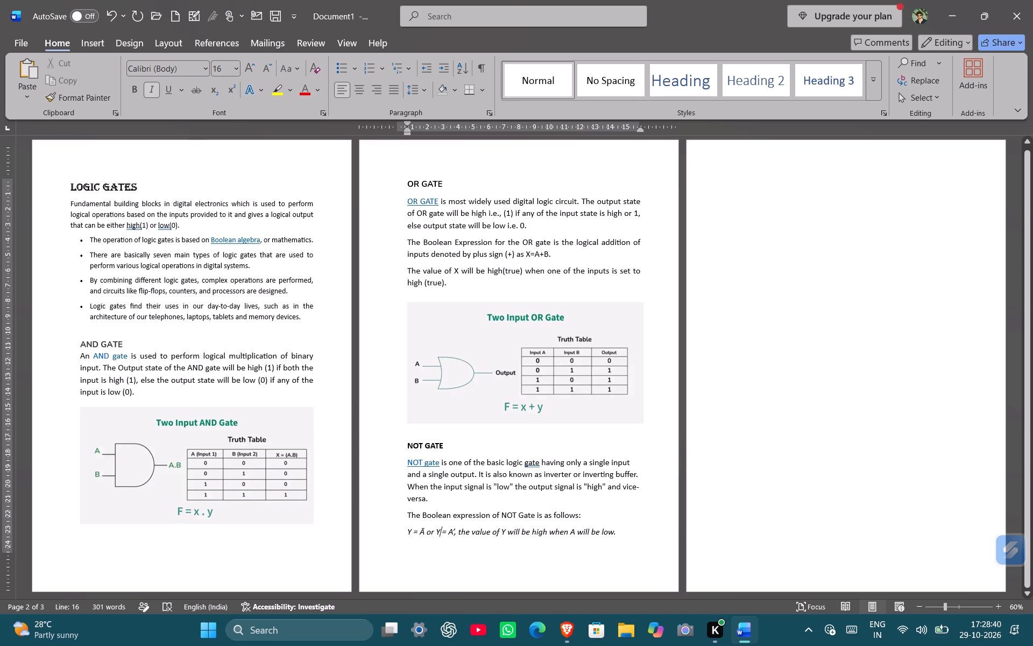
Move "the value of Y will be high when A will be low." onto its own line and delete the comma after "Y = A’".
click(457, 533)
key(Return)
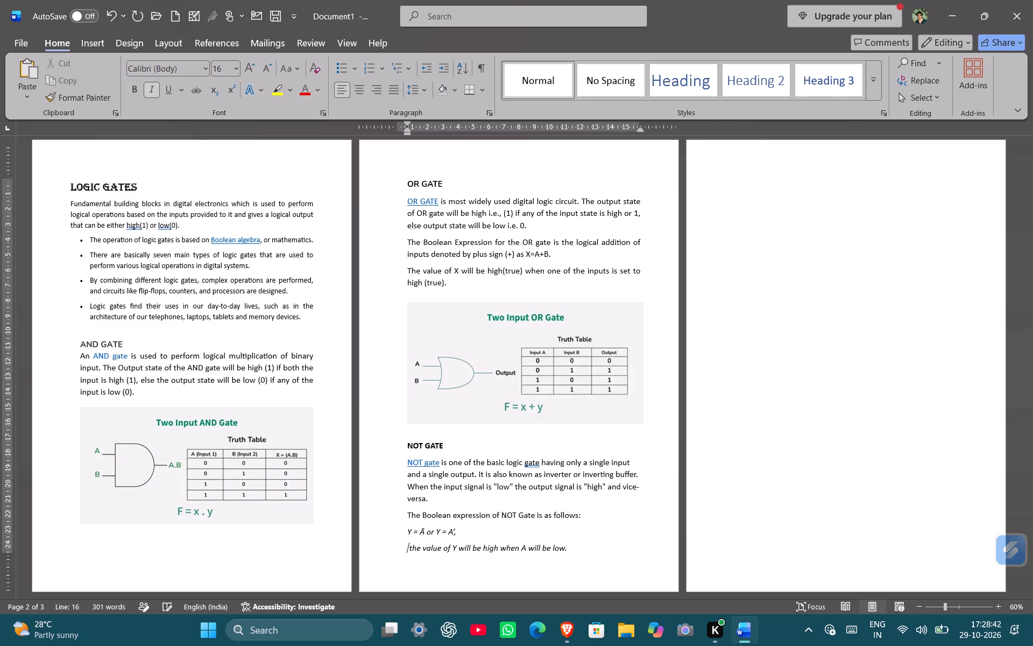
click(456, 529)
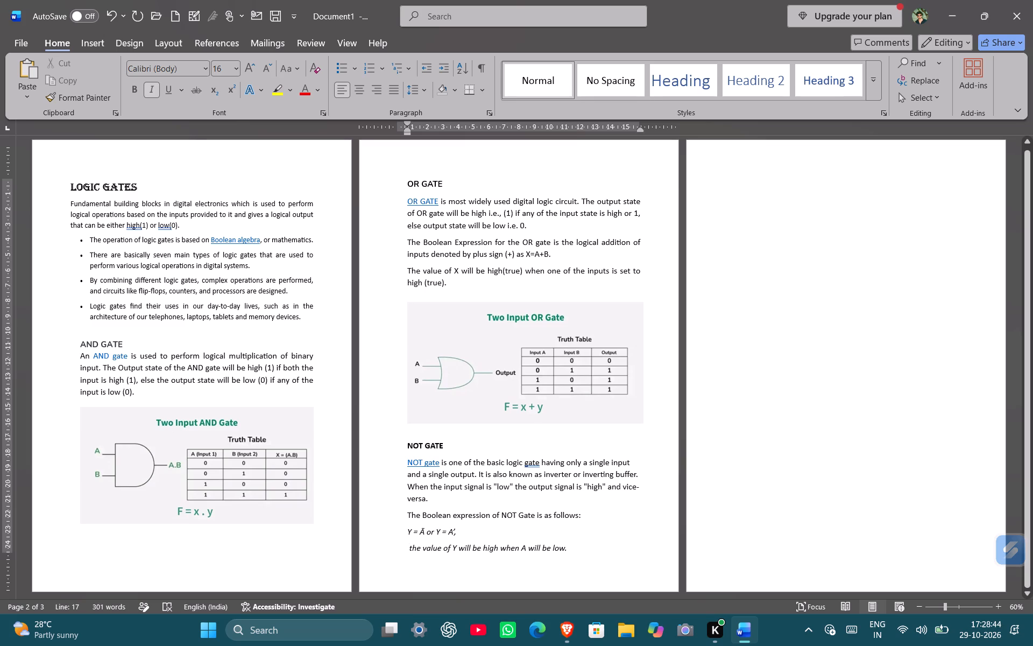
key(BackSpace)
Replace the empty indented line on page 3 with a fresh line following the NOT GATE text, with italics turned off.
click(768, 167)
key(BackSpace)
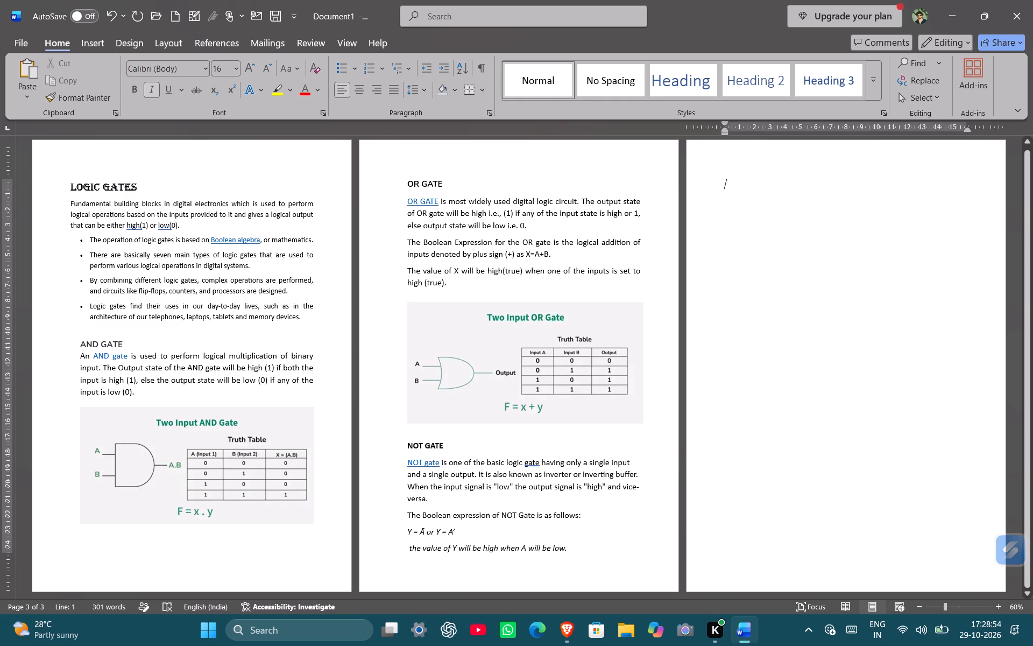
key(BackSpace)
key(Return)
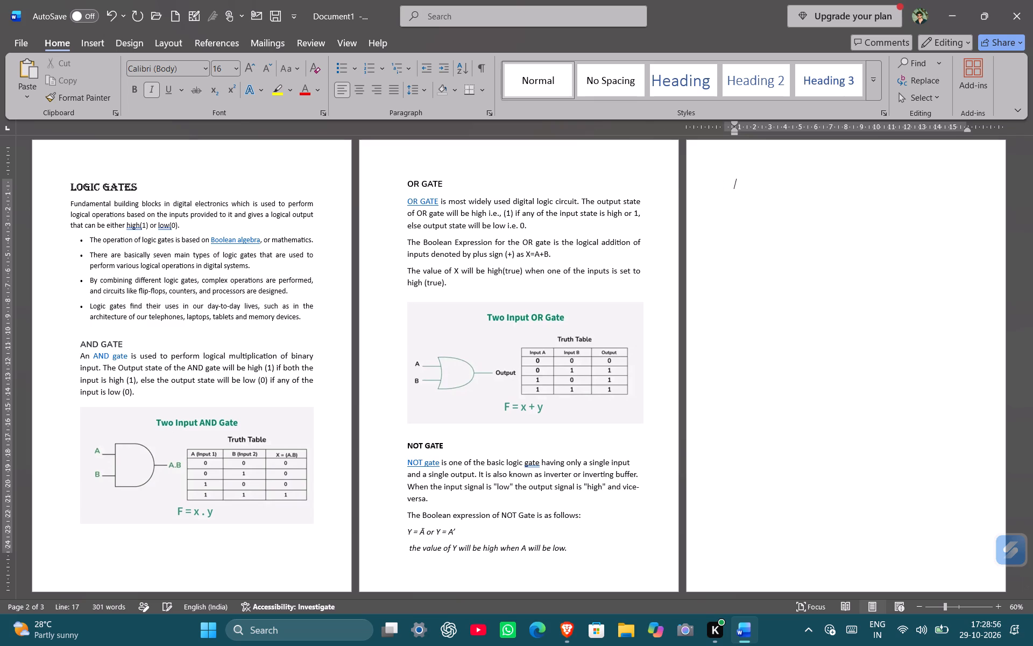
click(148, 90)
Compare the OR GATE and NOT GATE heading fonts and set the OR GATE heading to 16 pt Calibri Light.
click(434, 444)
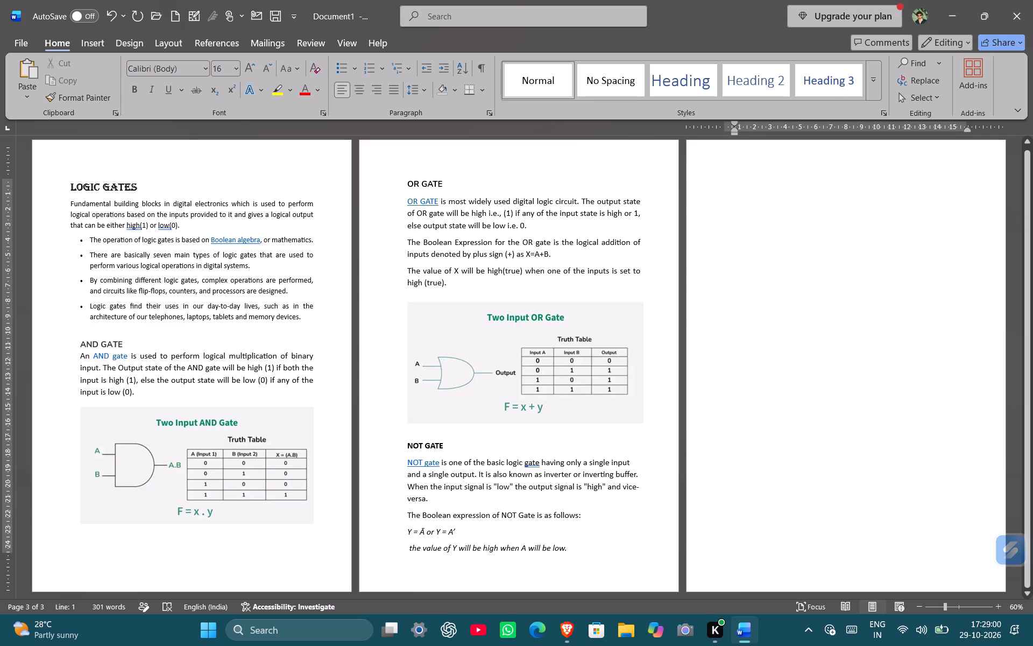
click(436, 179)
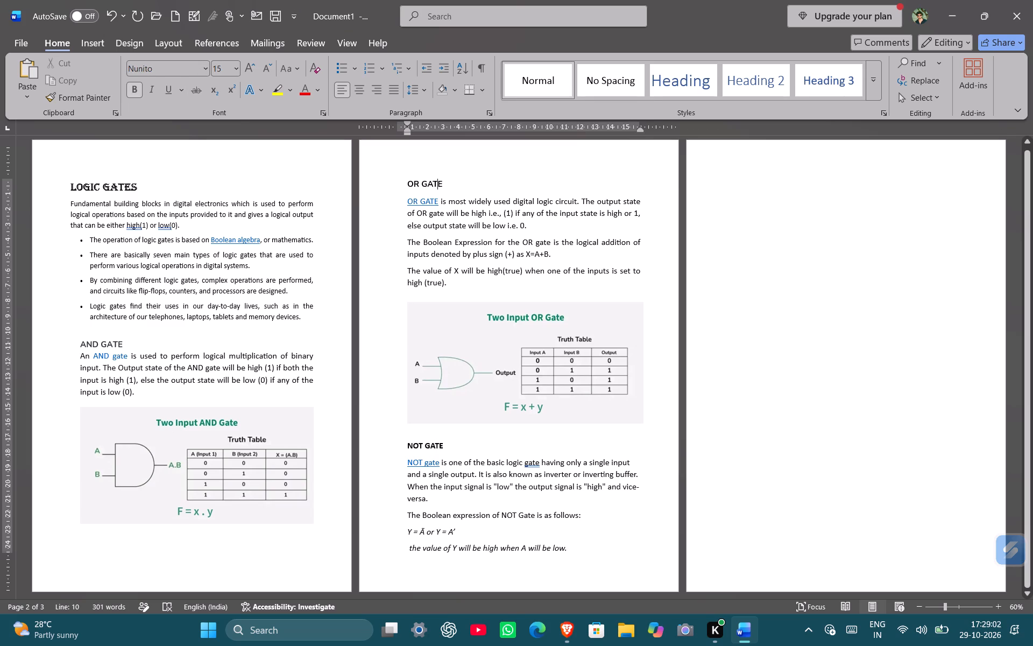
click(442, 441)
click(447, 183)
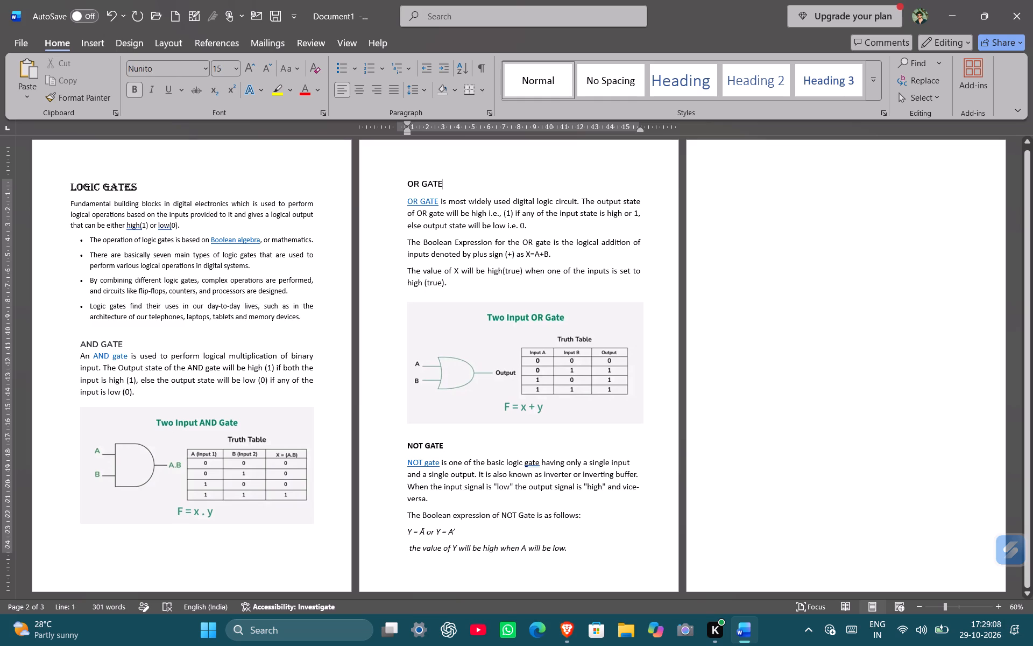
click(439, 449)
click(449, 180)
drag(449, 180, 410, 181)
key(ctrl+shift+period)
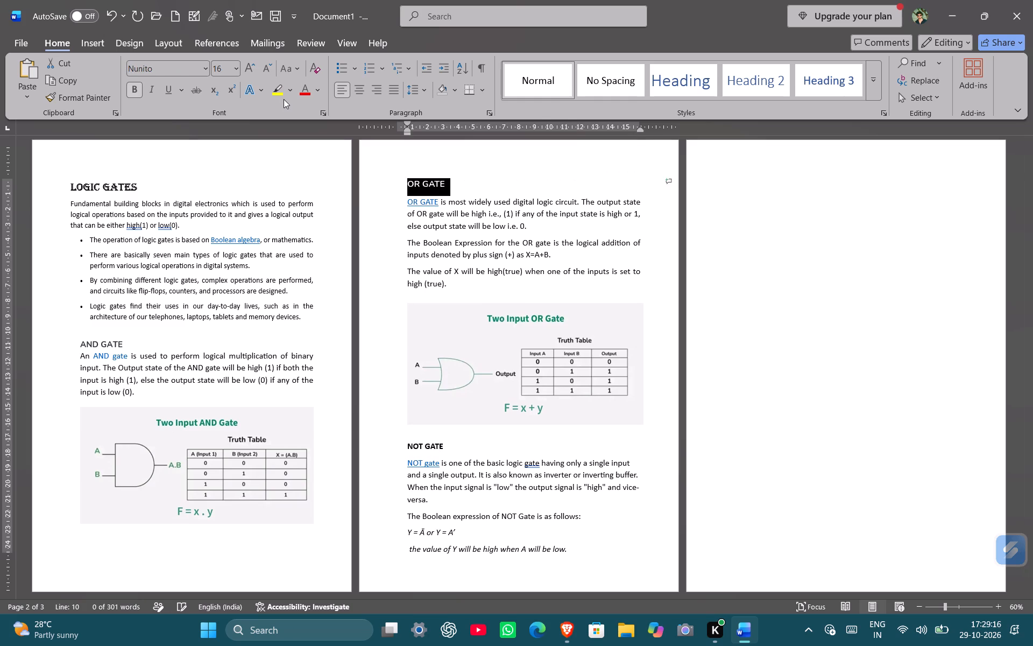
click(179, 61)
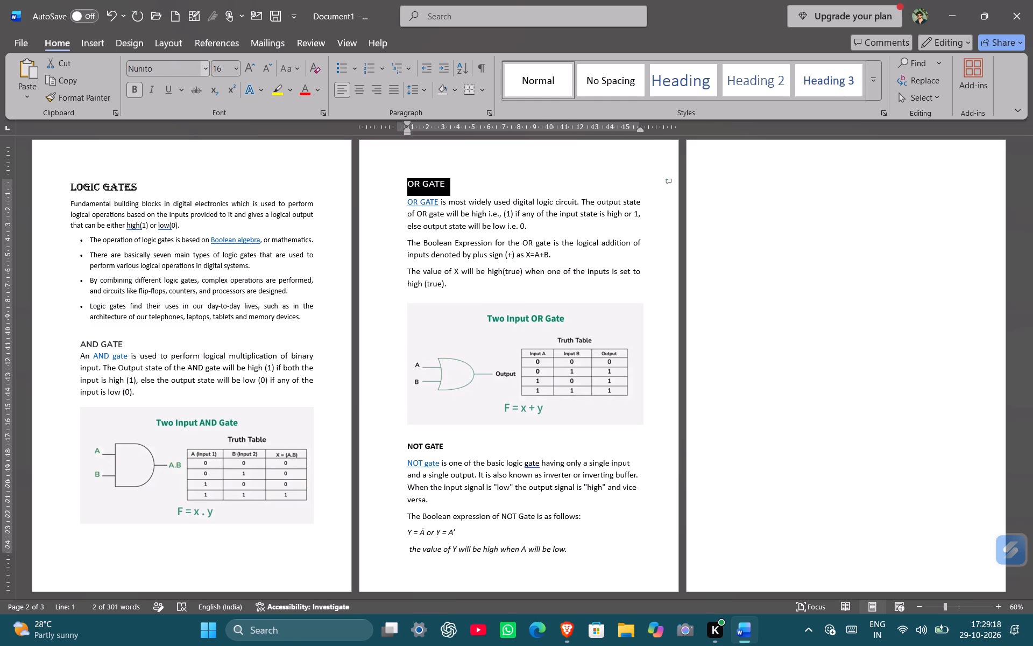
click(172, 71)
key(c)
key(Return)
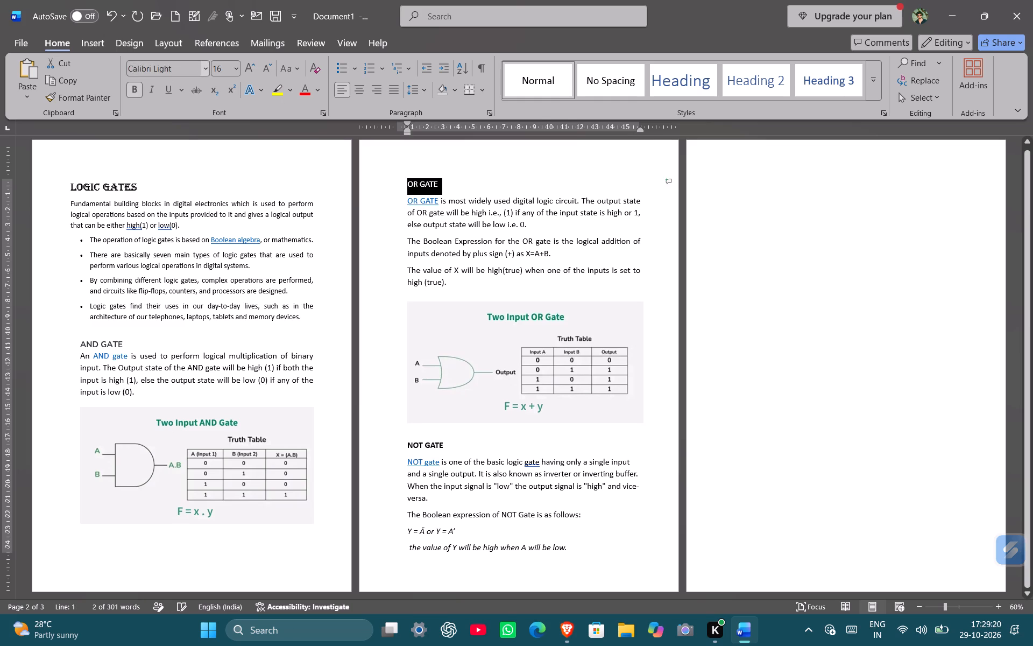
click(306, 134)
click(261, 275)
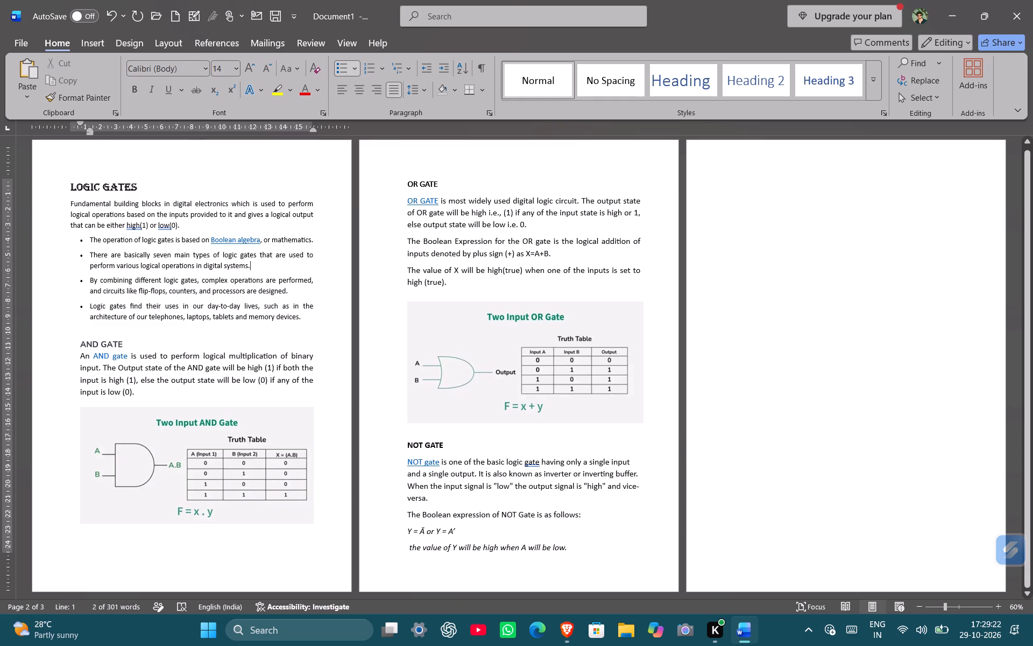
Set the AND GATE heading on page 1 to 16 pt Calibri Light.
click(123, 341)
drag(123, 341, 108, 341)
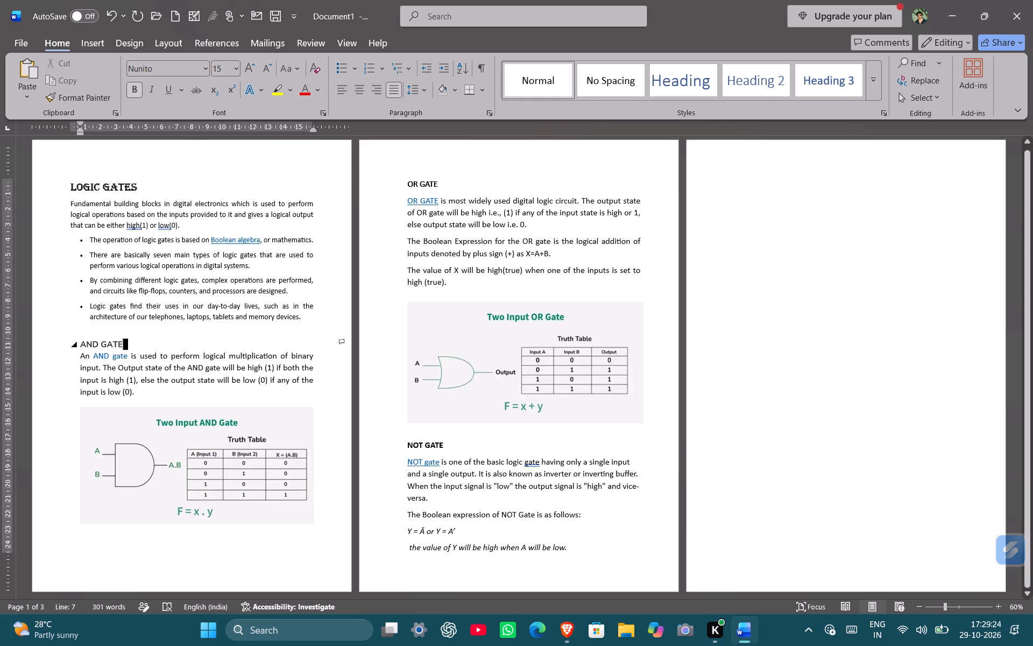
drag(108, 341, 82, 339)
key(ctrl+shift+comma)
key(ctrl+shift+period)
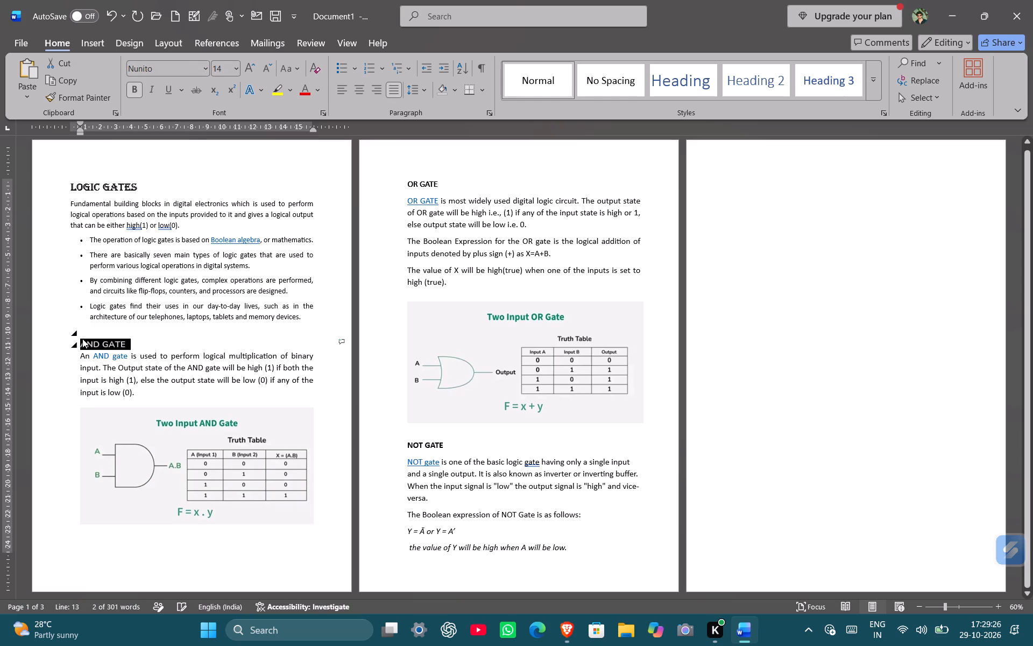
key(ctrl+shift+period)
key(ctrl+shift+comma)
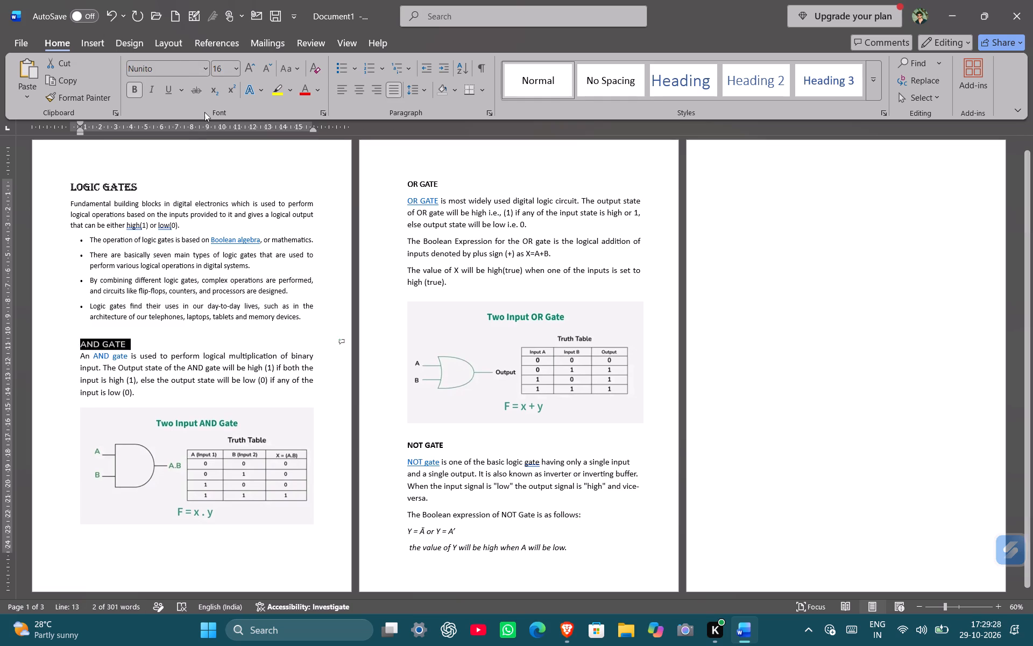
click(180, 71)
text(ca)
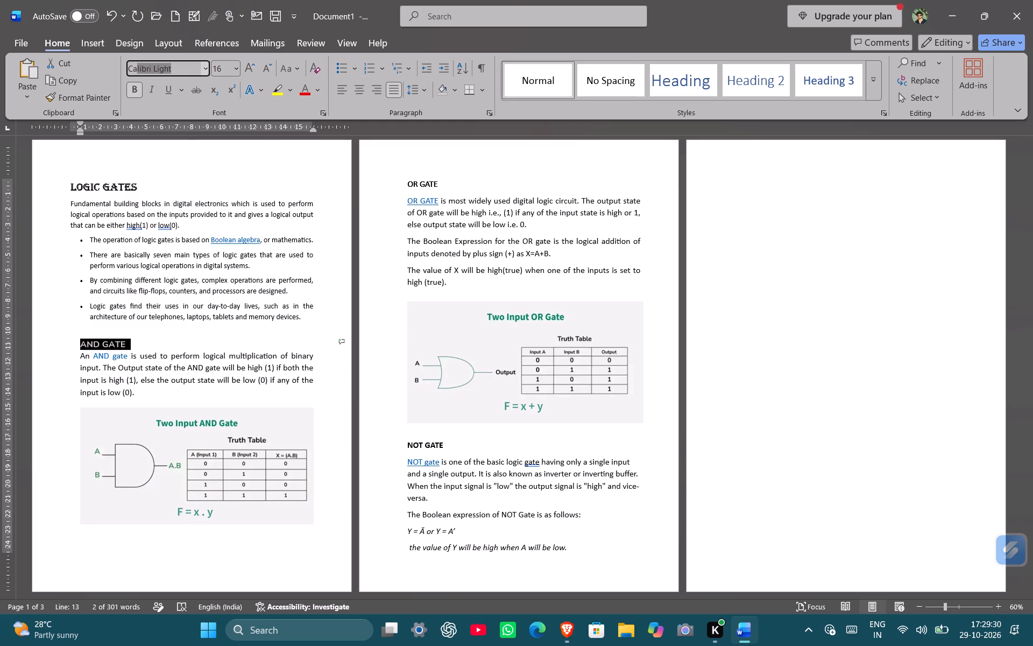
key(Return)
click(211, 278)
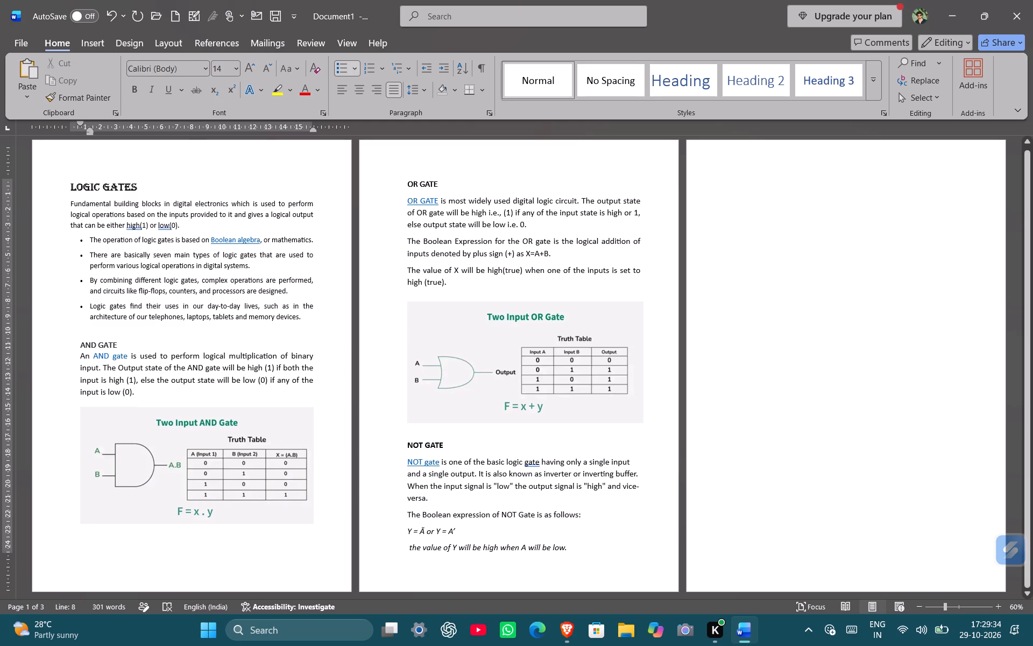
Reduce the left indents of the AND GATE heading and its description paragraph so both align just inside the page's text margin.
click(88, 361)
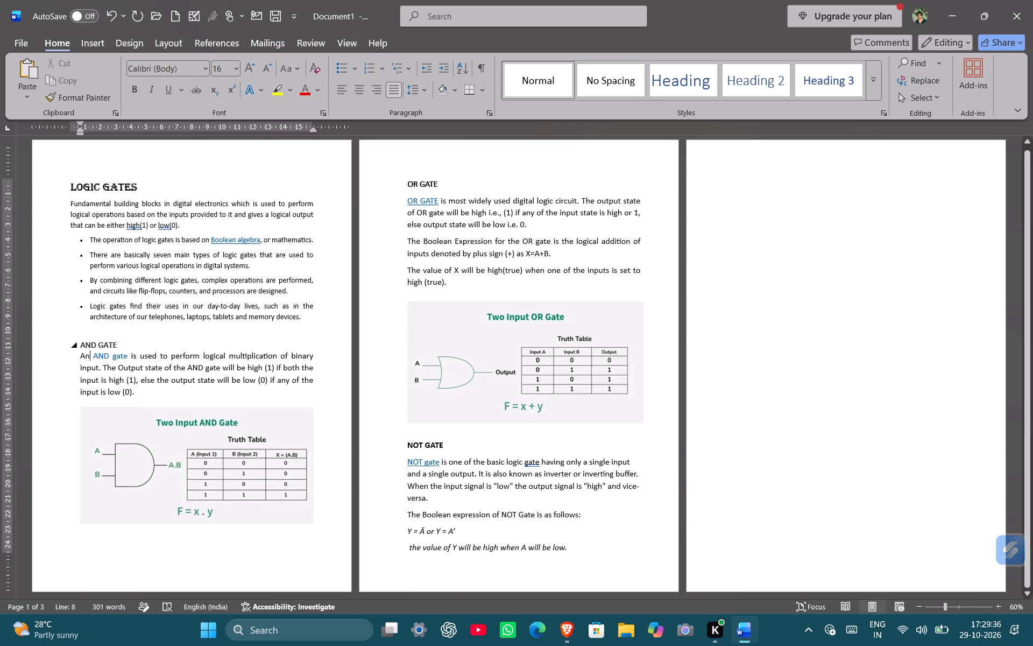
click(79, 343)
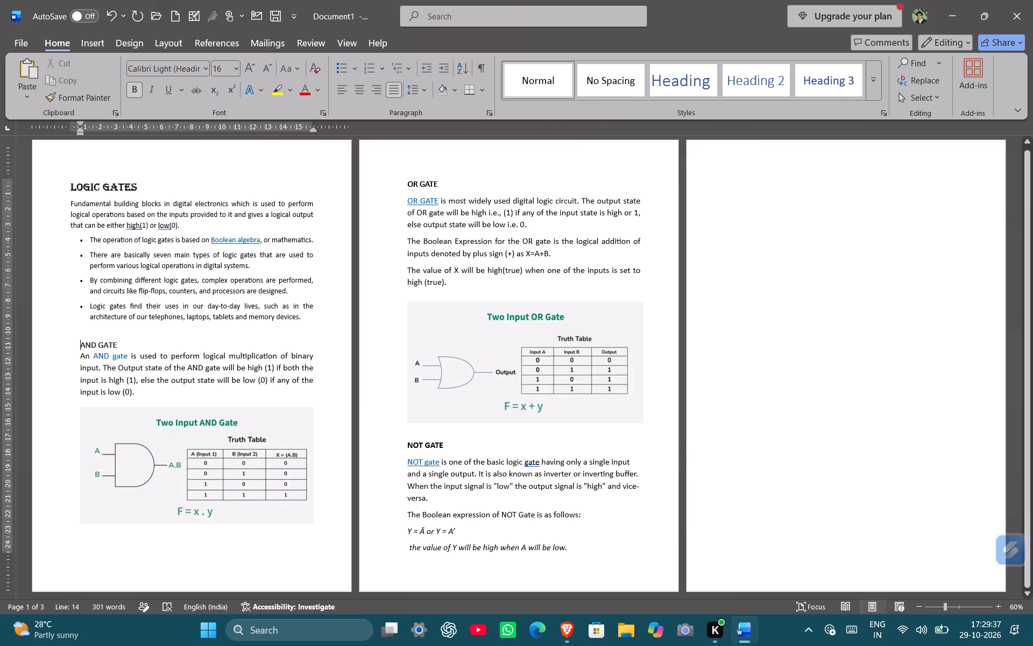
click(80, 138)
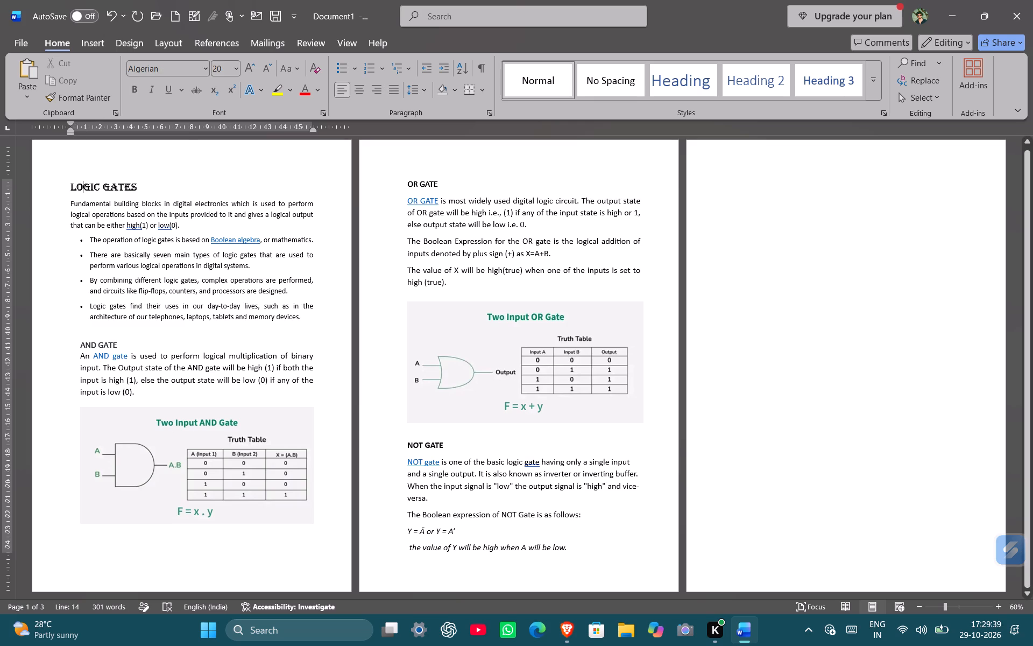
click(82, 347)
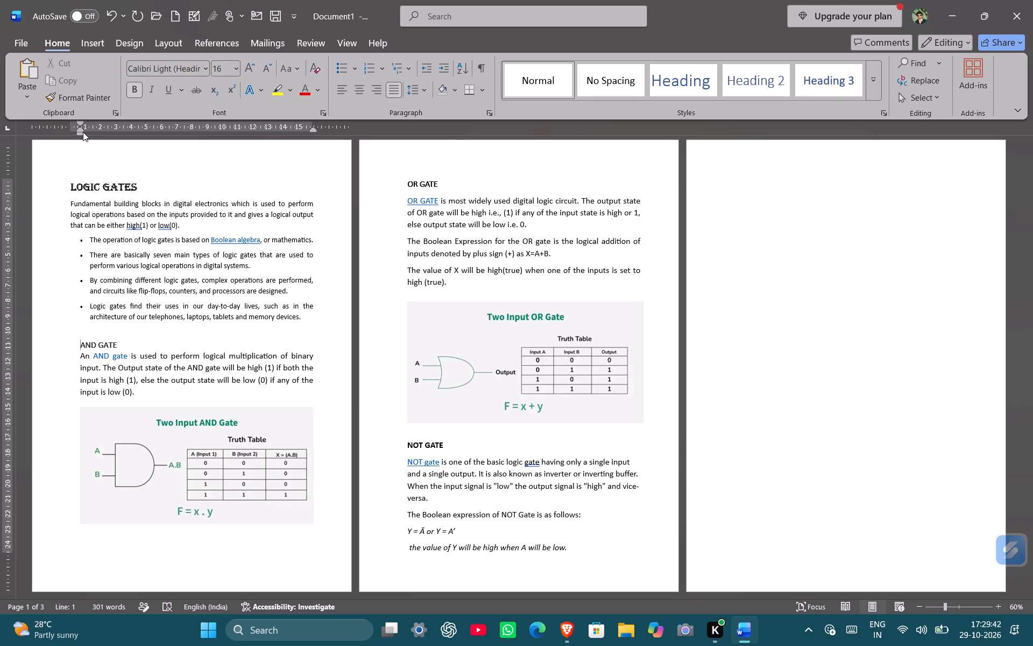
drag(80, 134, 70, 135)
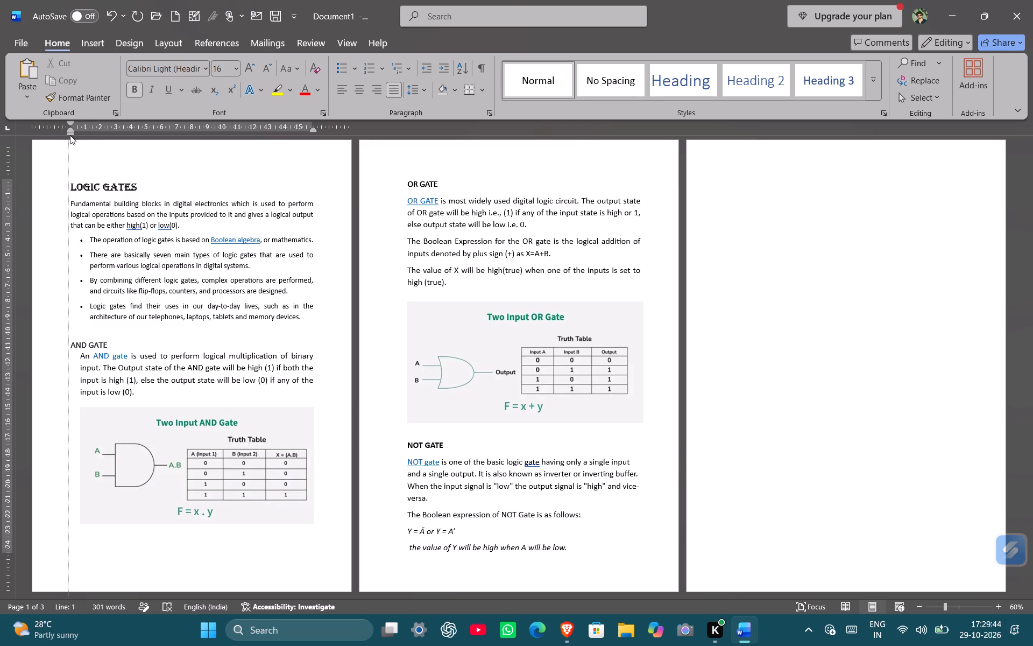
drag(70, 135, 72, 135)
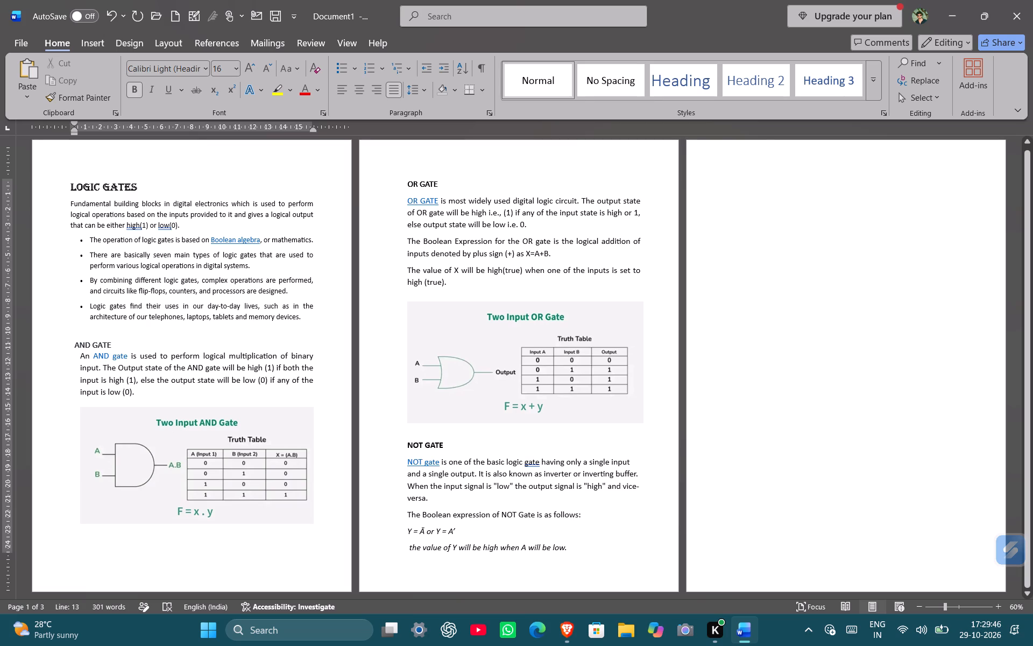
click(81, 361)
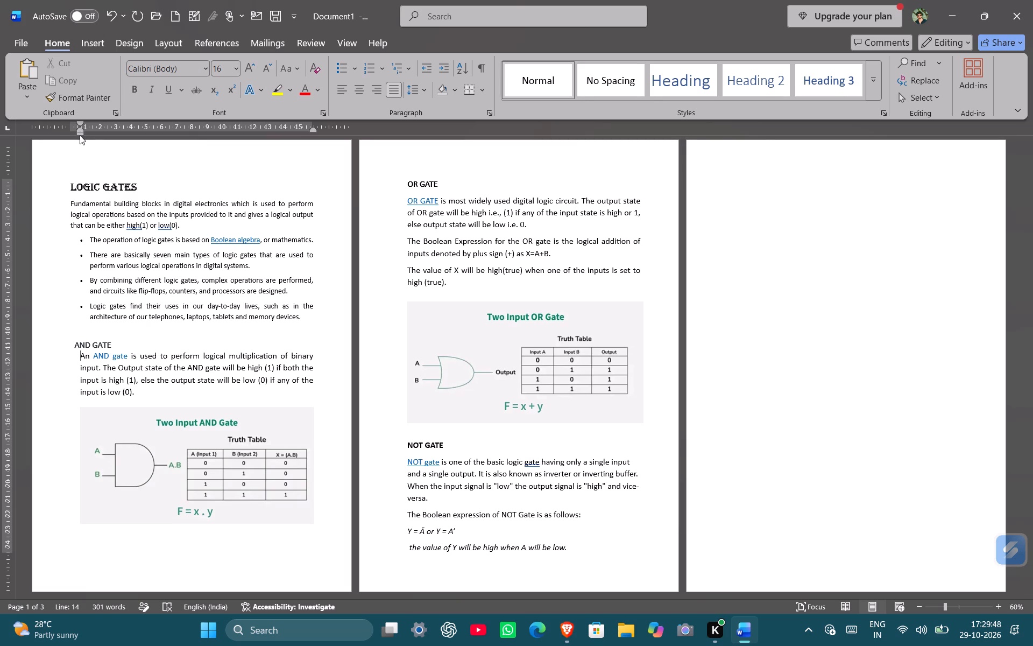
drag(80, 135, 73, 135)
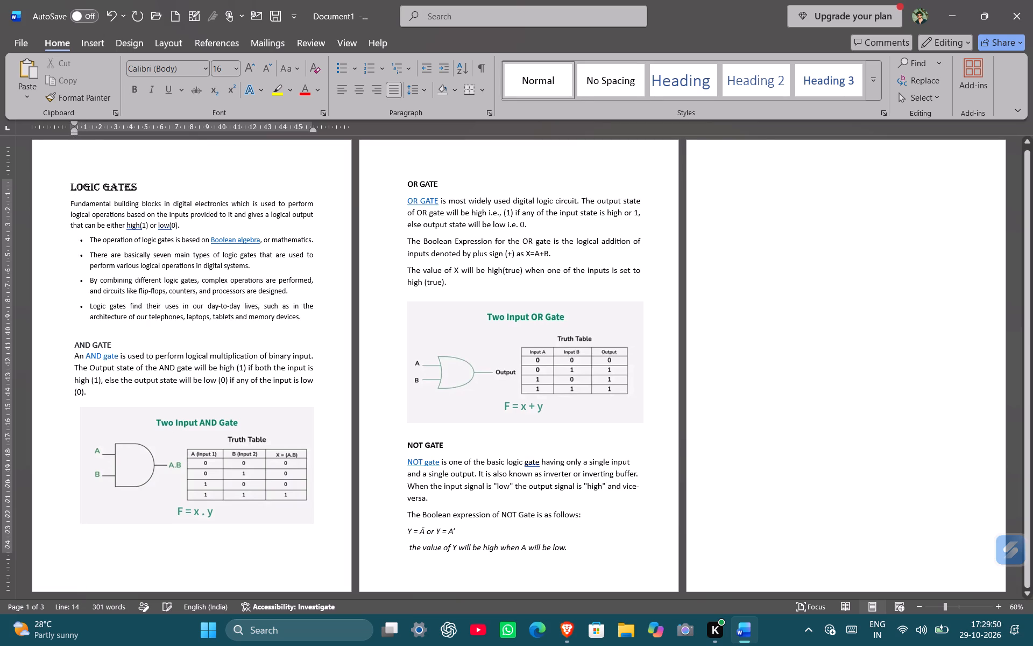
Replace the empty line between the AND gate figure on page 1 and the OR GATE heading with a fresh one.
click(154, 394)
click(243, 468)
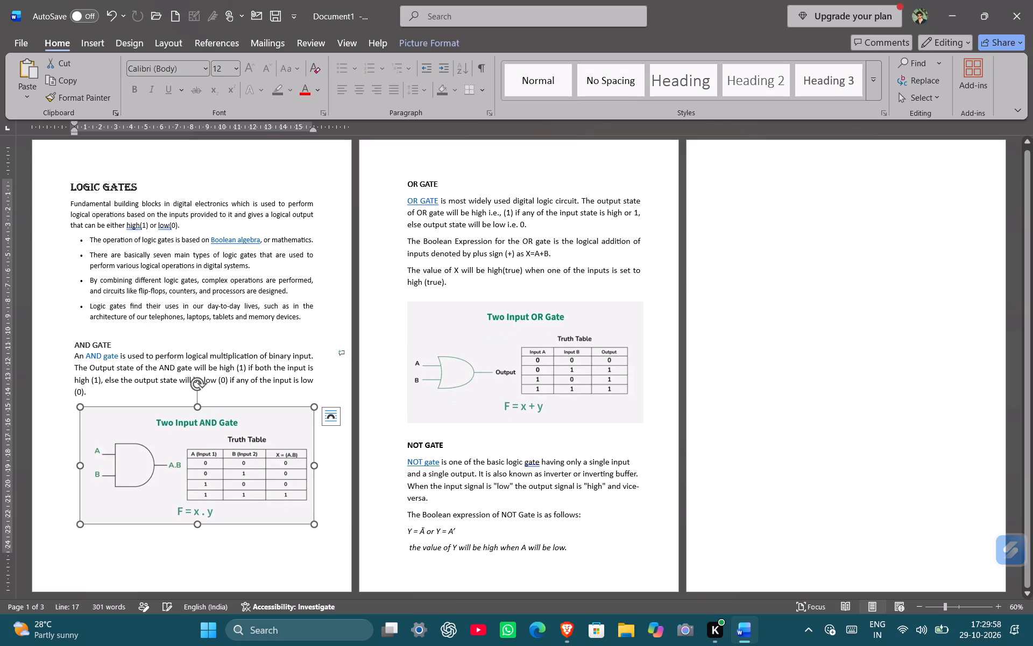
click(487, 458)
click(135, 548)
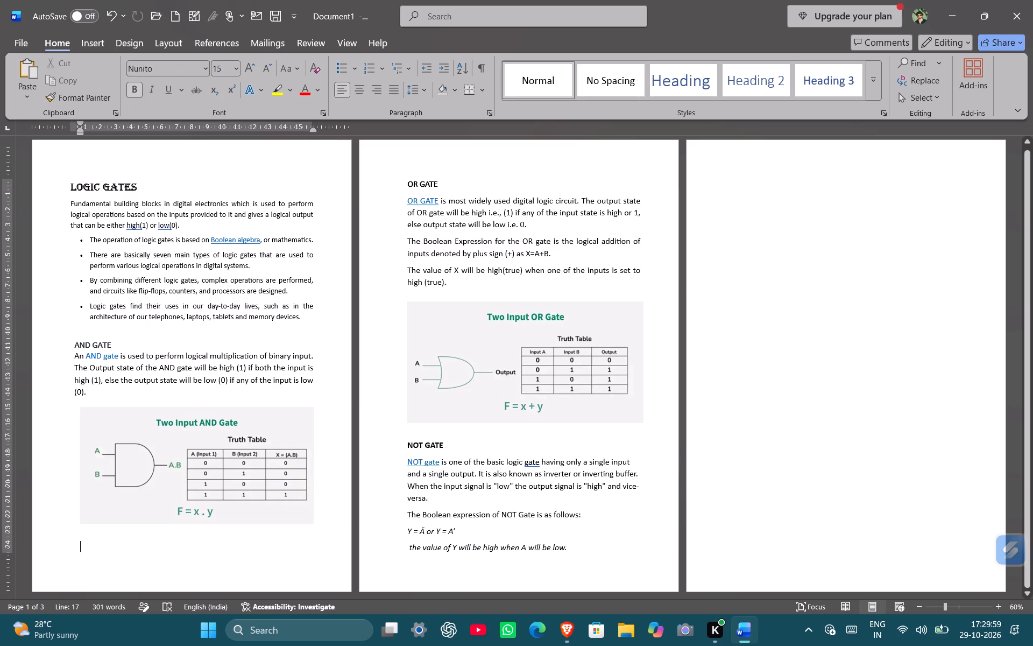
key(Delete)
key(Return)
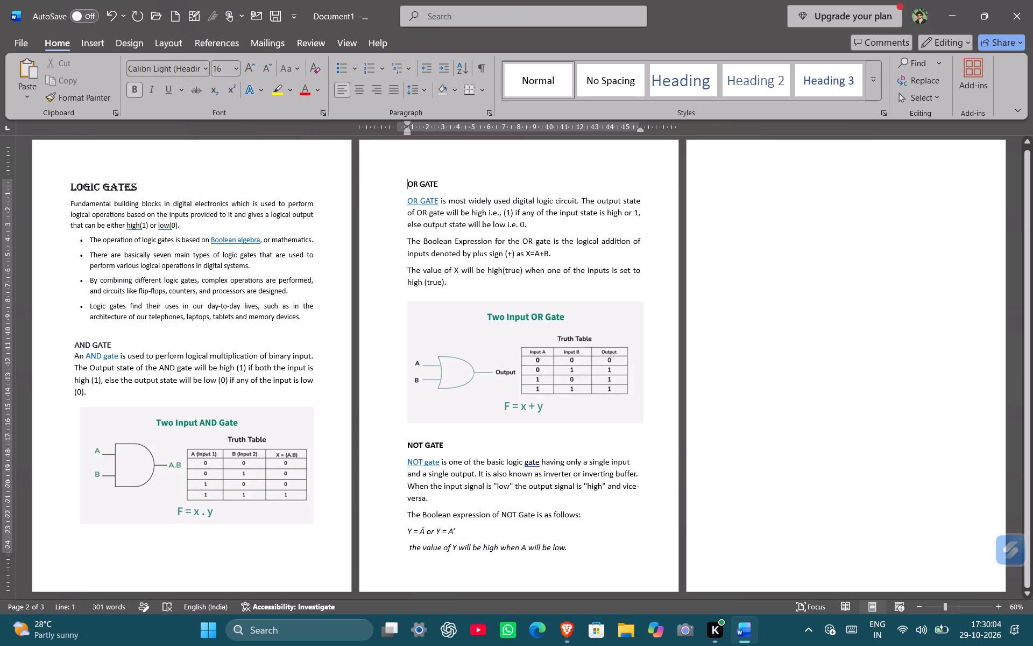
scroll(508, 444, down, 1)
Place the cursor at the top of page 3, switch to Brave and enlarge the NOT Gate figure in the GeeksforGeeks article.
click(737, 190)
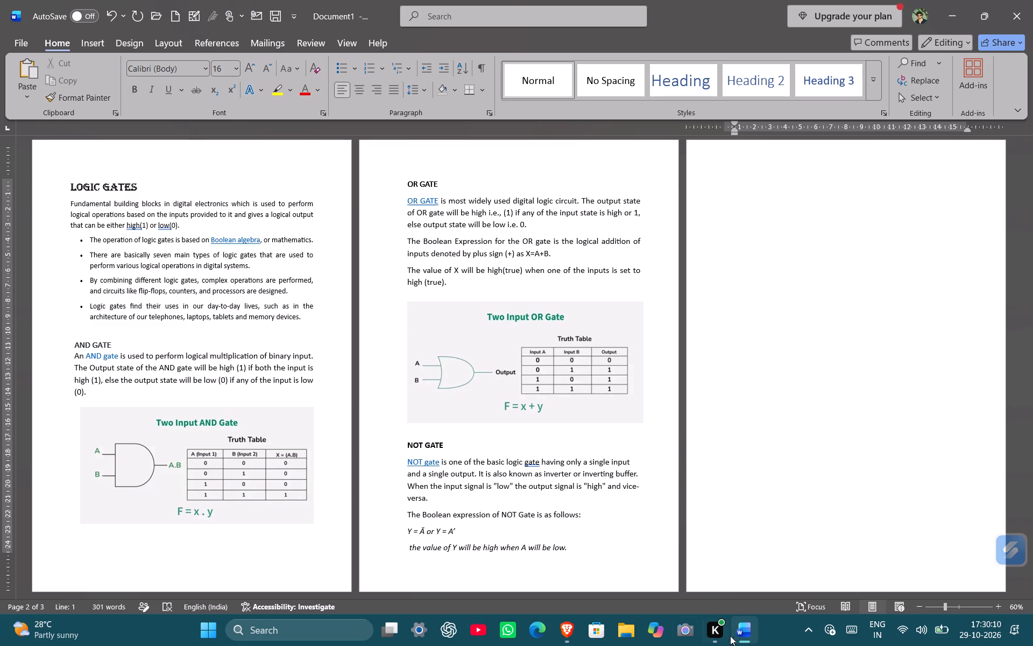
click(570, 638)
scroll(341, 262, down, 2)
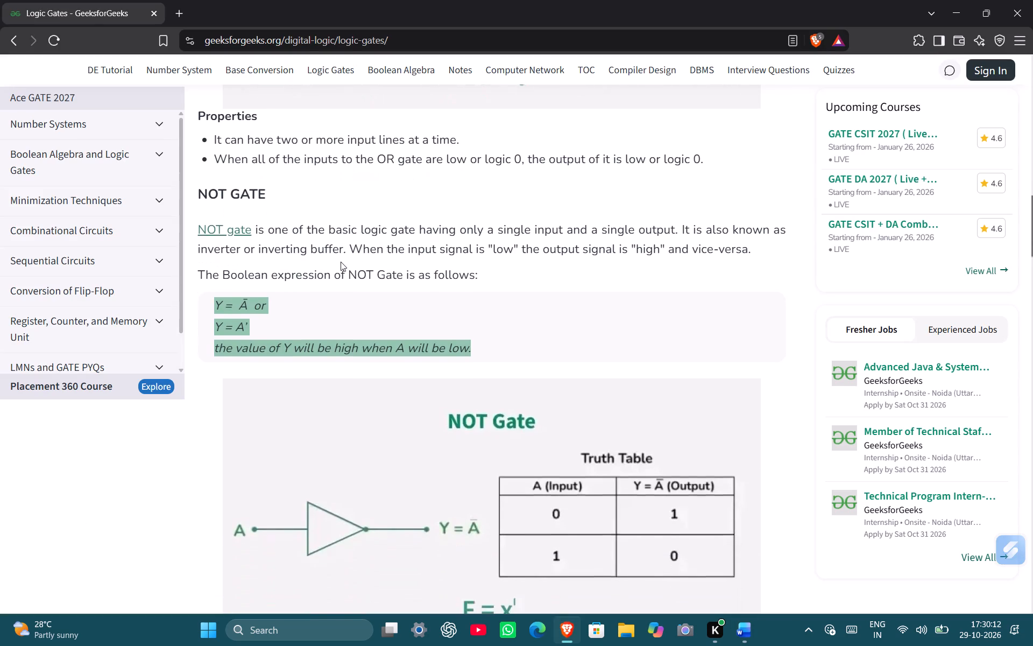
scroll(341, 262, down, 3)
click(463, 292)
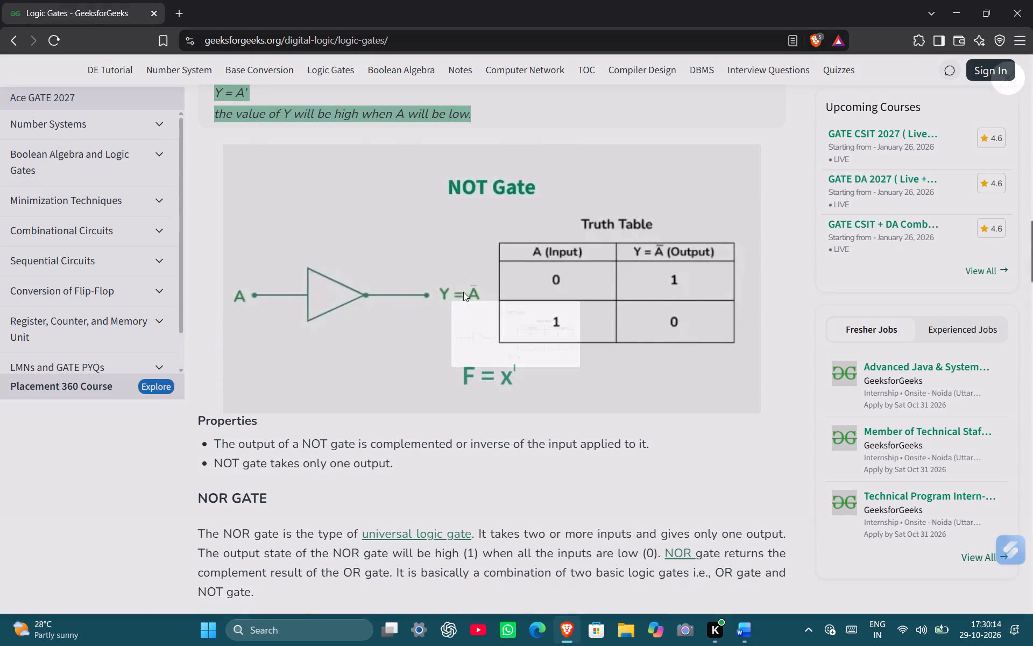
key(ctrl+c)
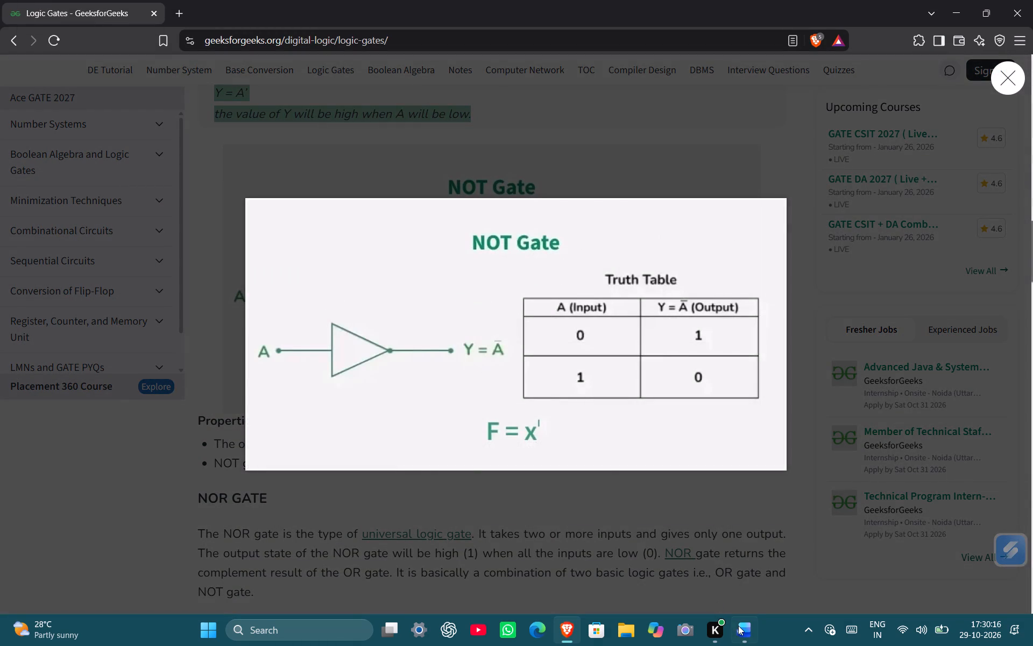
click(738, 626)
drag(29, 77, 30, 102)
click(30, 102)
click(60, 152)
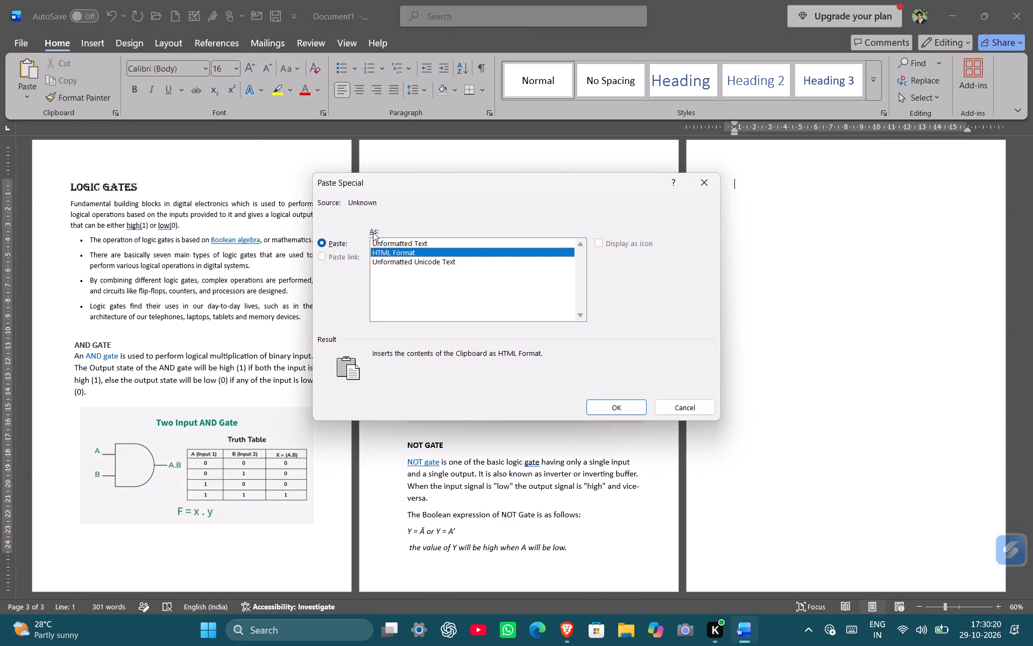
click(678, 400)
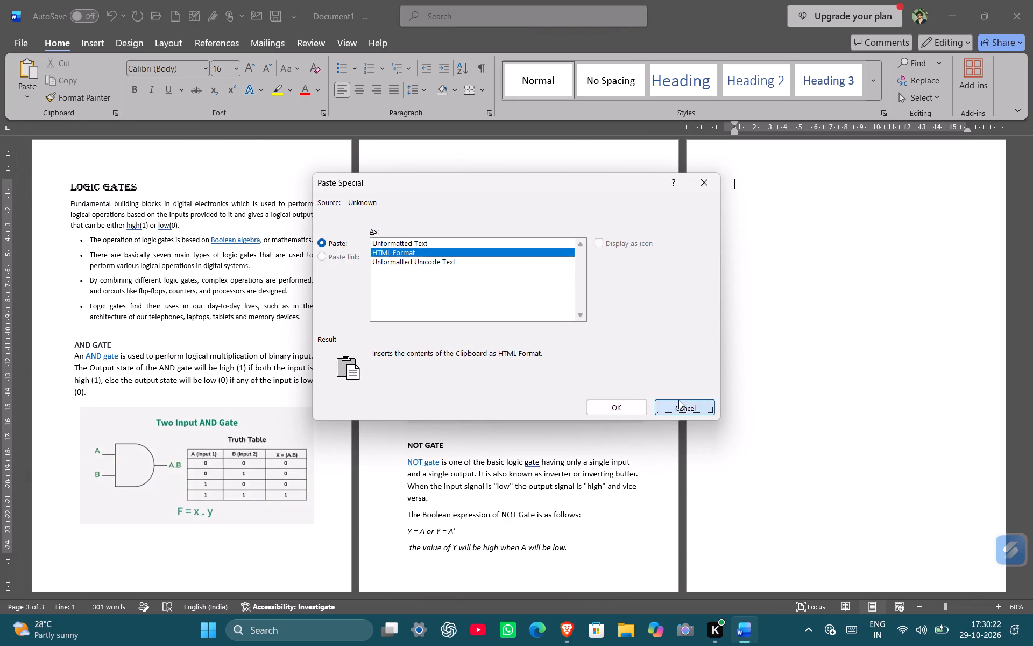
Copy the enlarged NOT Gate image from the GeeksforGeeks article in Brave and return to the Word document.
click(563, 633)
right_click(568, 411)
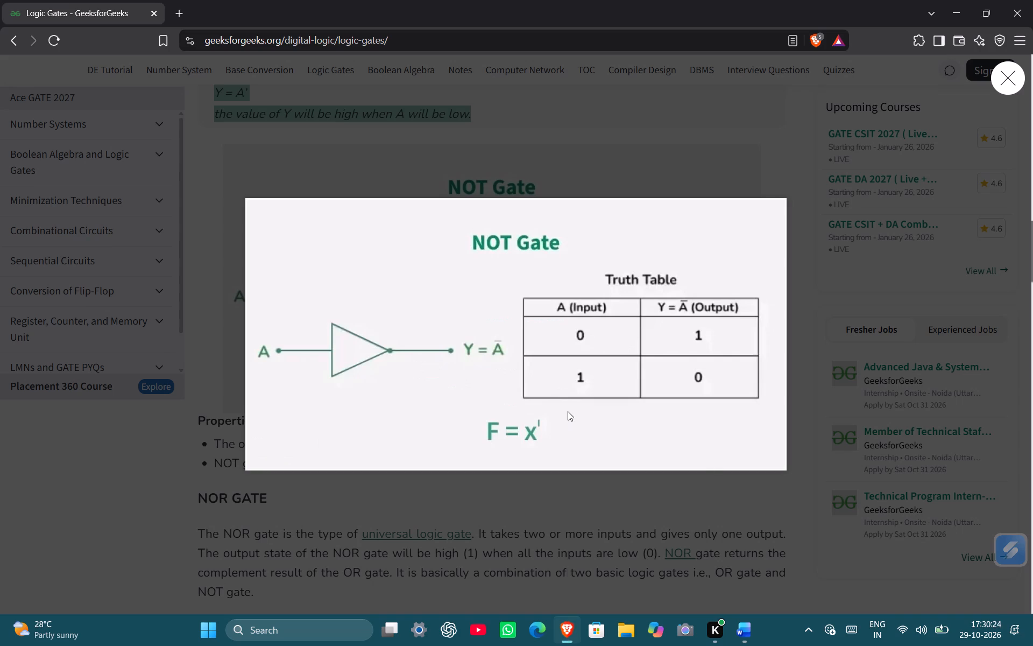
click(609, 462)
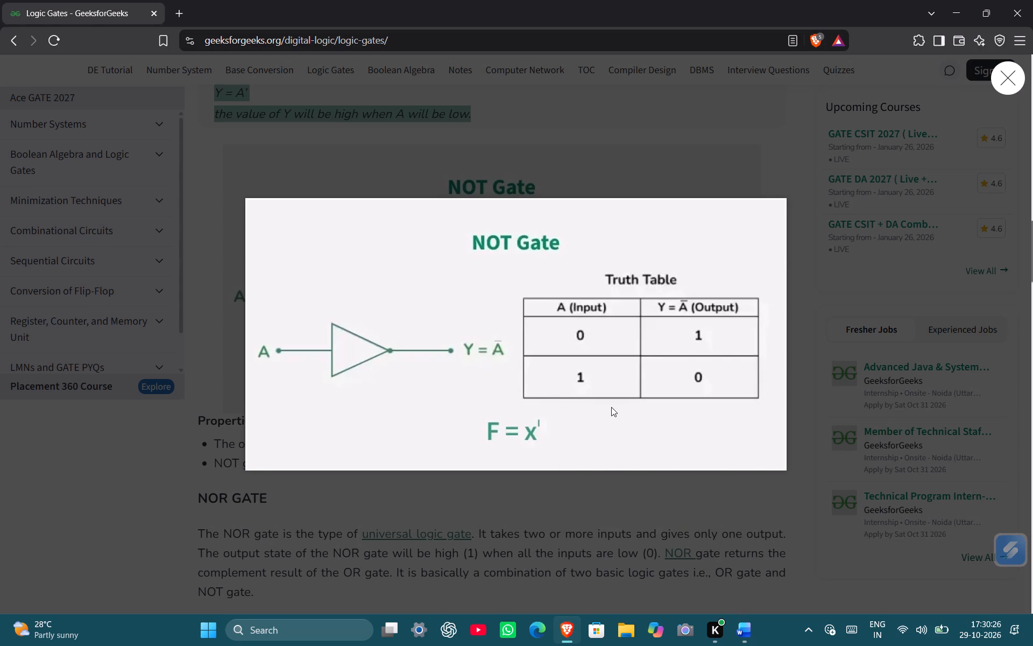
right_click(611, 407)
click(646, 463)
click(754, 645)
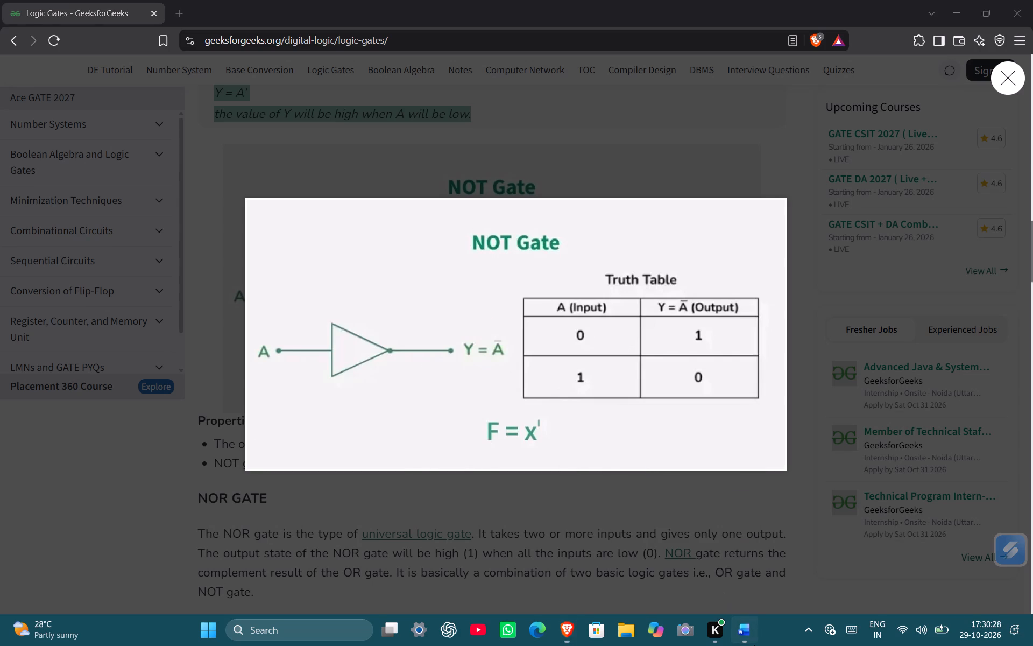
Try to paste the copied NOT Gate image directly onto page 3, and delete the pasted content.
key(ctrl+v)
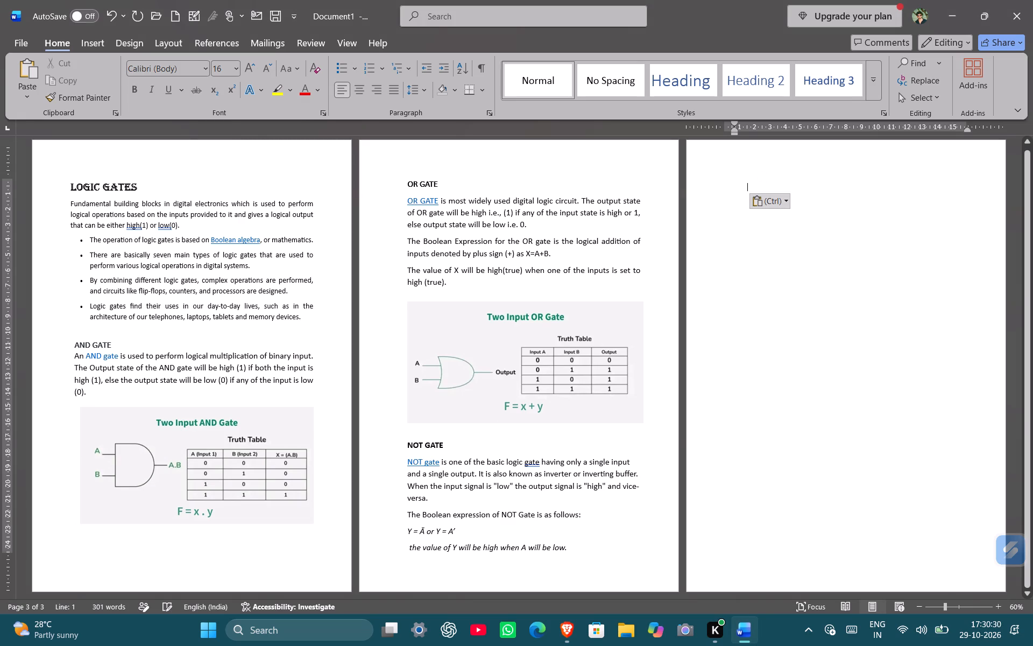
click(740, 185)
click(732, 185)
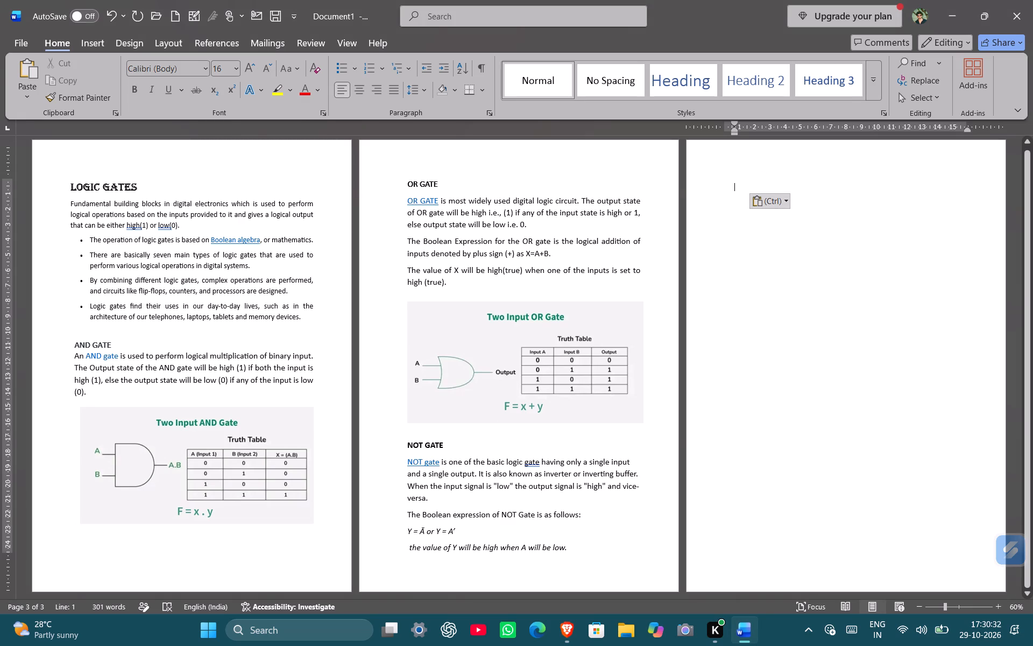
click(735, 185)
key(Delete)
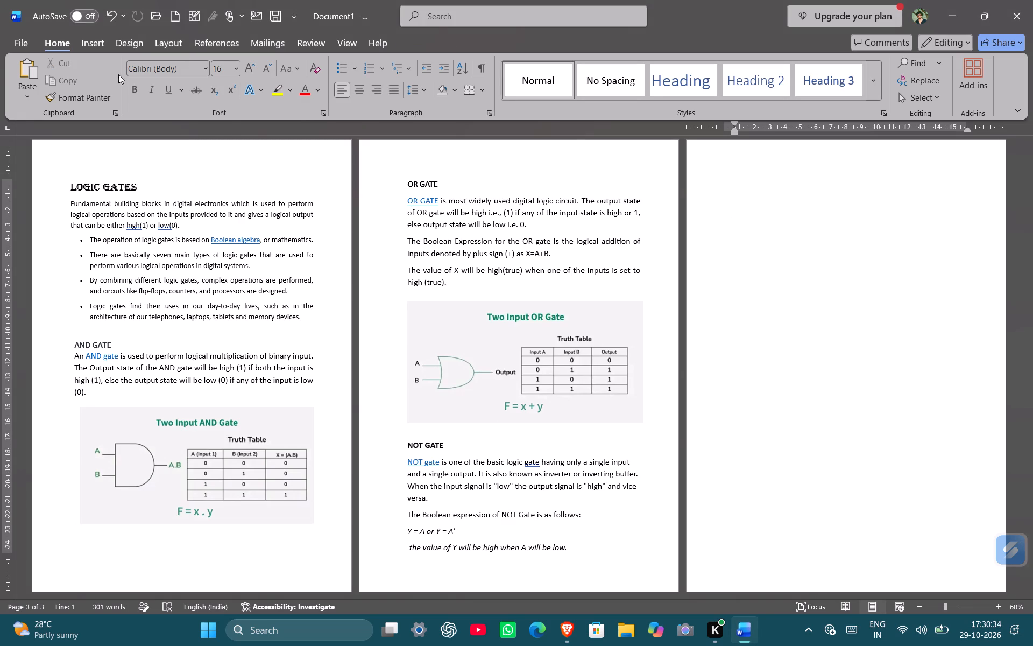
Insert the copied NOT Gate image at the top of page 3 with Paste Special, in Bitmap format.
click(27, 100)
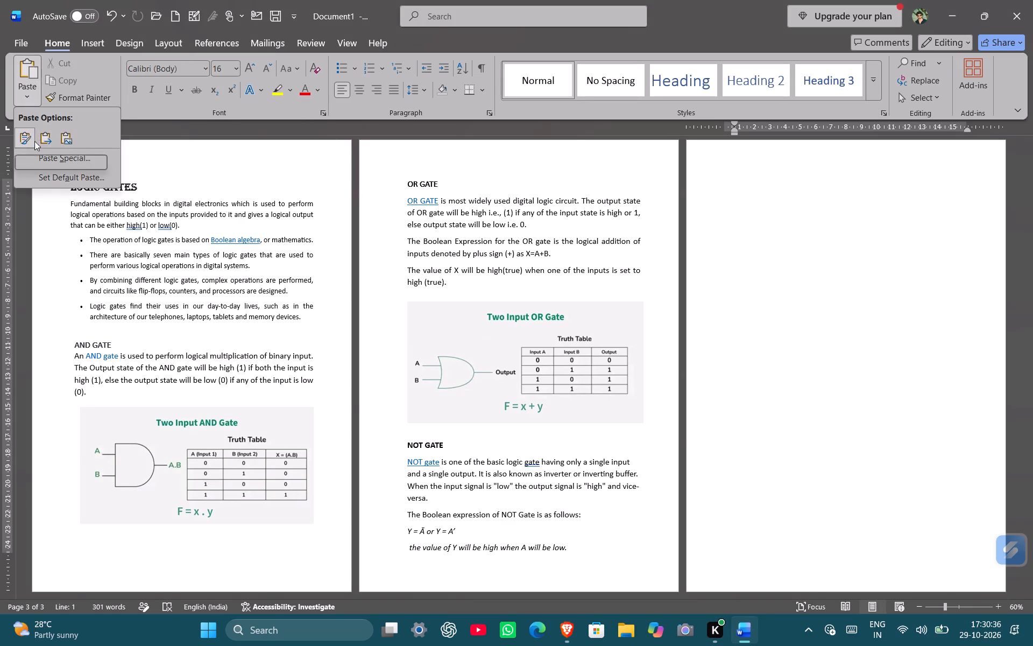
click(52, 152)
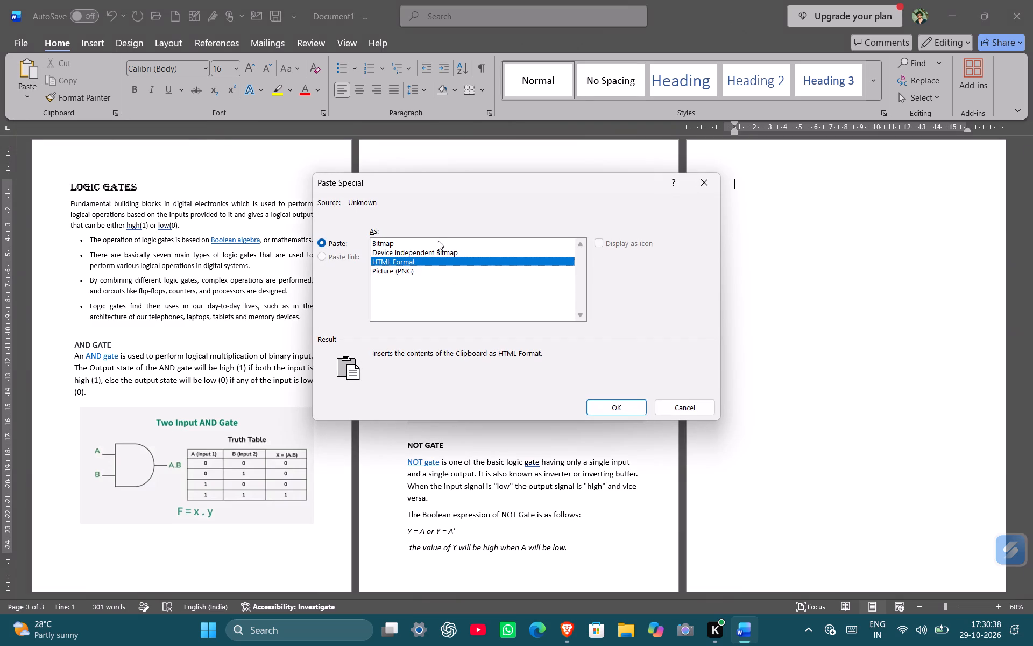
drag(442, 238, 438, 251)
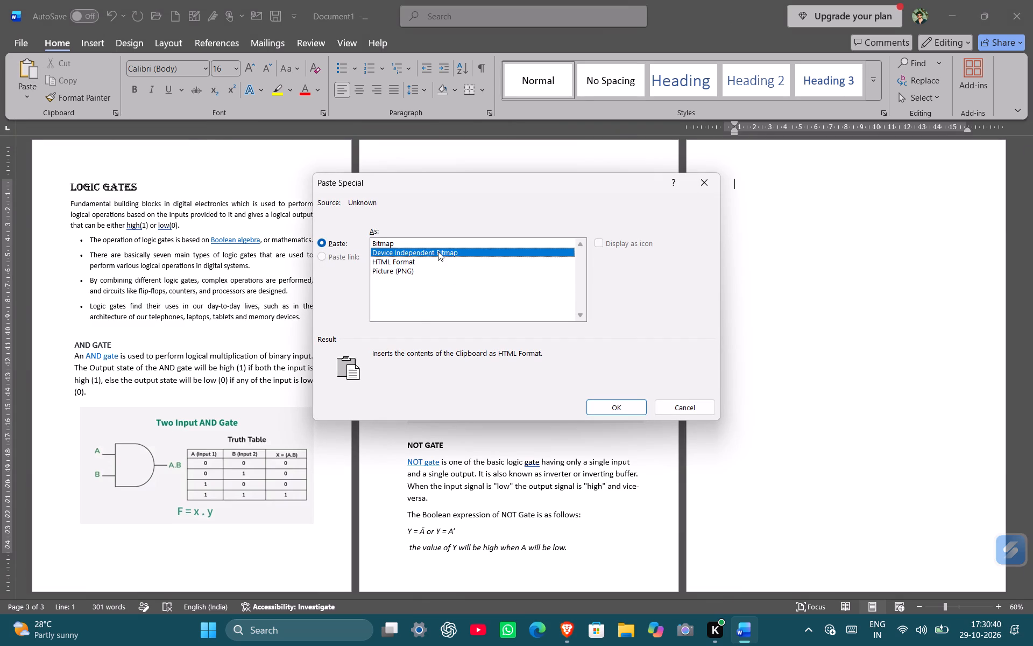
drag(438, 251, 434, 263)
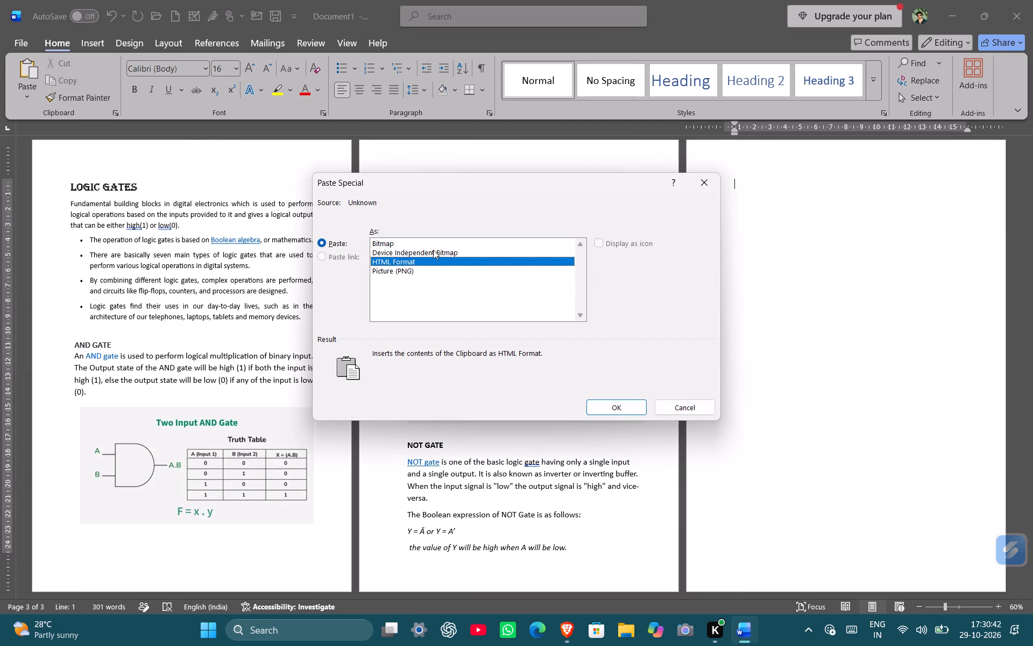
click(440, 245)
key(Return)
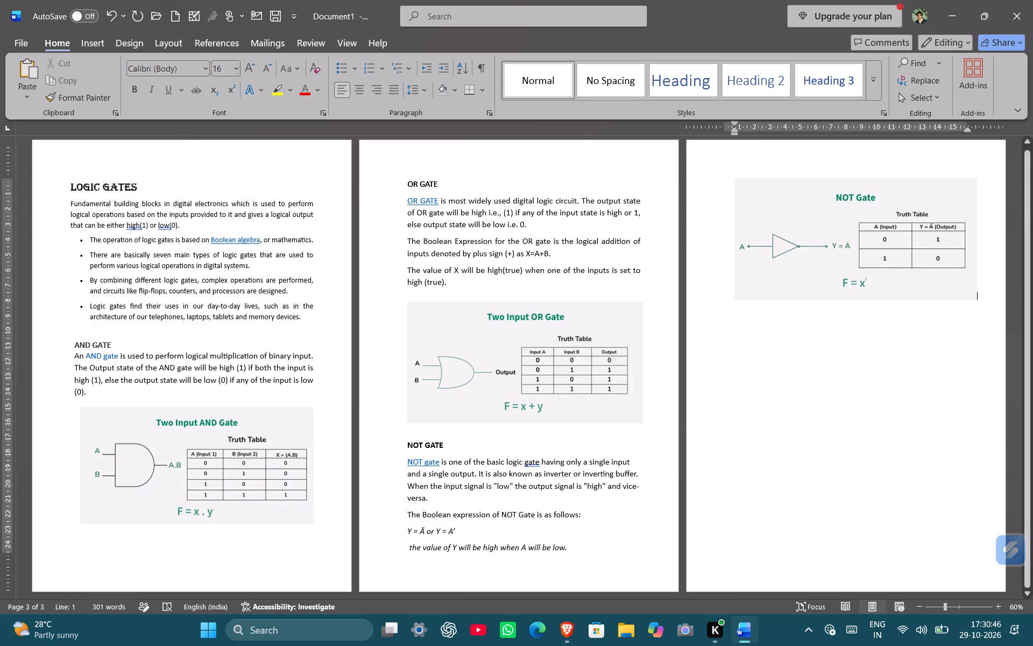
Set the text wrapping of the NOT Gate figure on page 3 to Square.
click(858, 245)
click(995, 189)
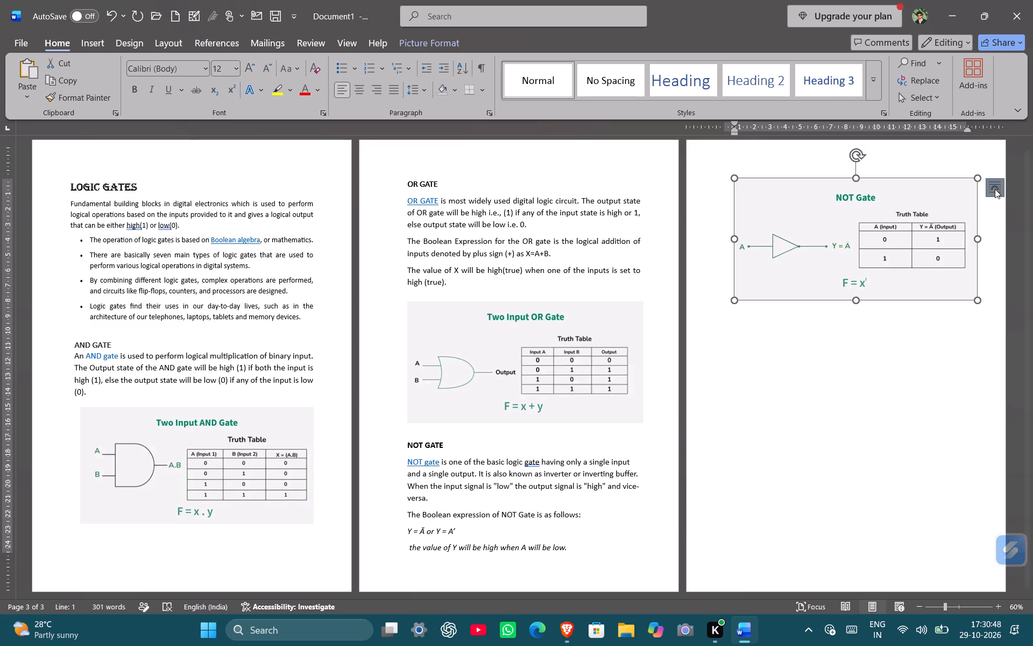
click(652, 289)
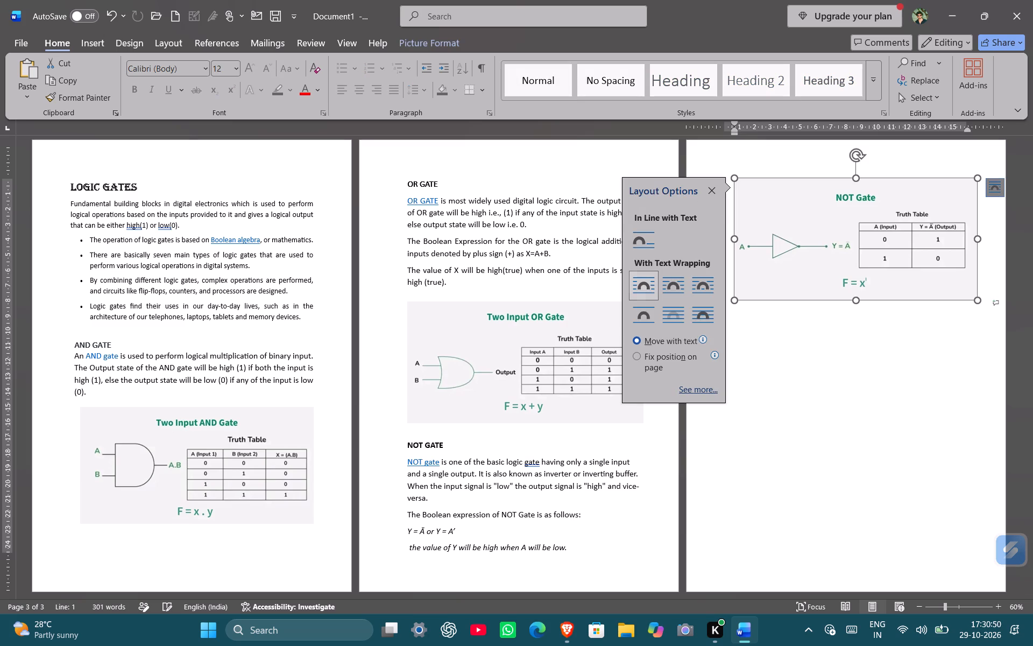
click(832, 256)
click(855, 363)
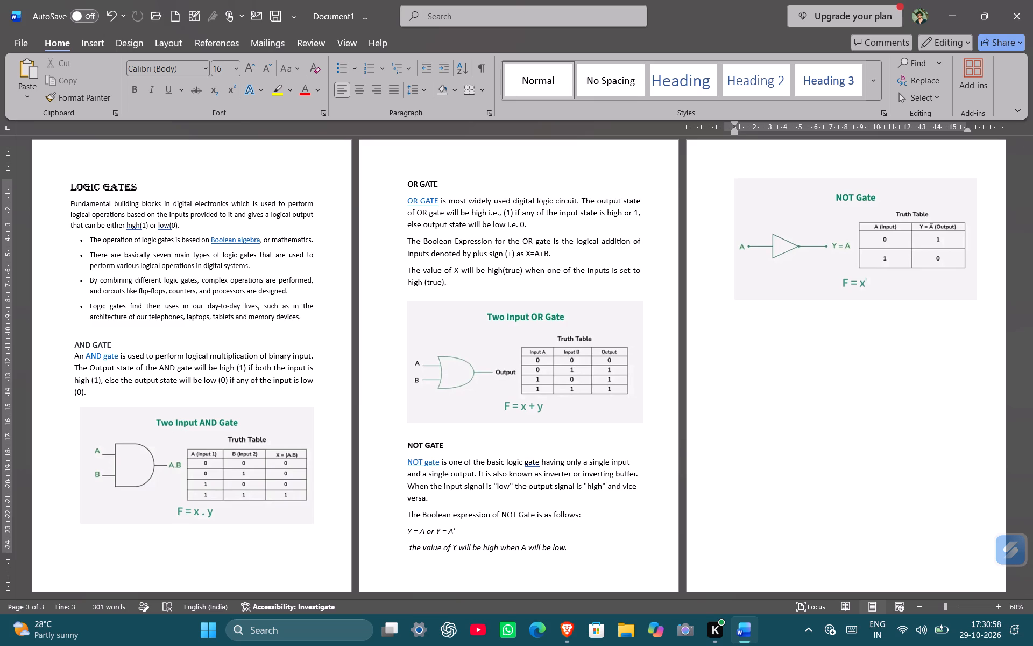
Fine-tune the height of the NOT Gate figure on page 3 by its lower edge, keeping its width.
click(880, 222)
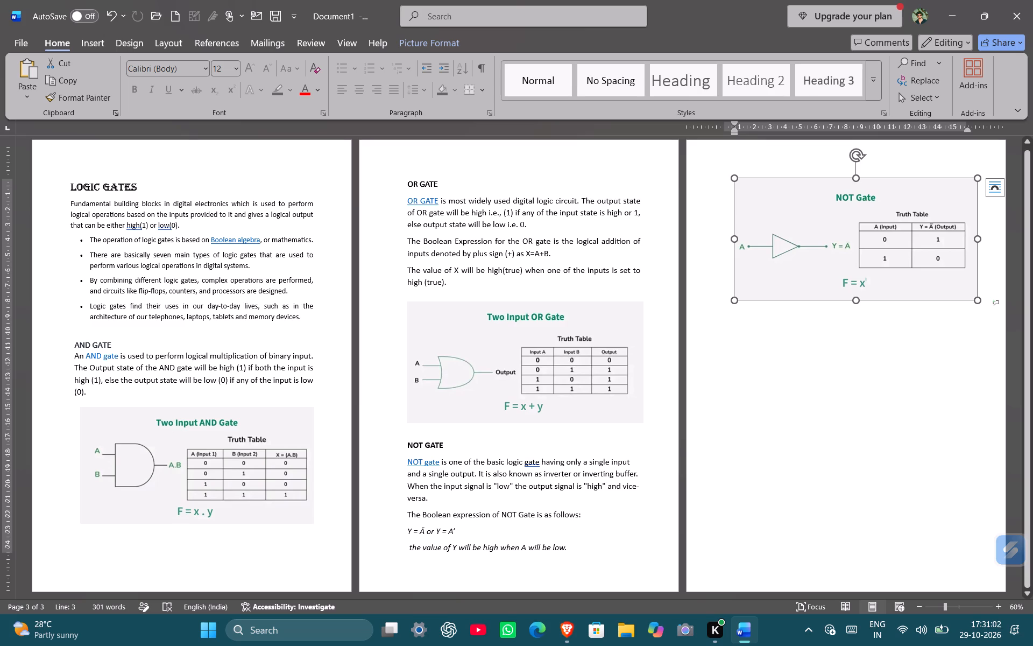
scroll(827, 382, down, 1)
drag(855, 298, 855, 286)
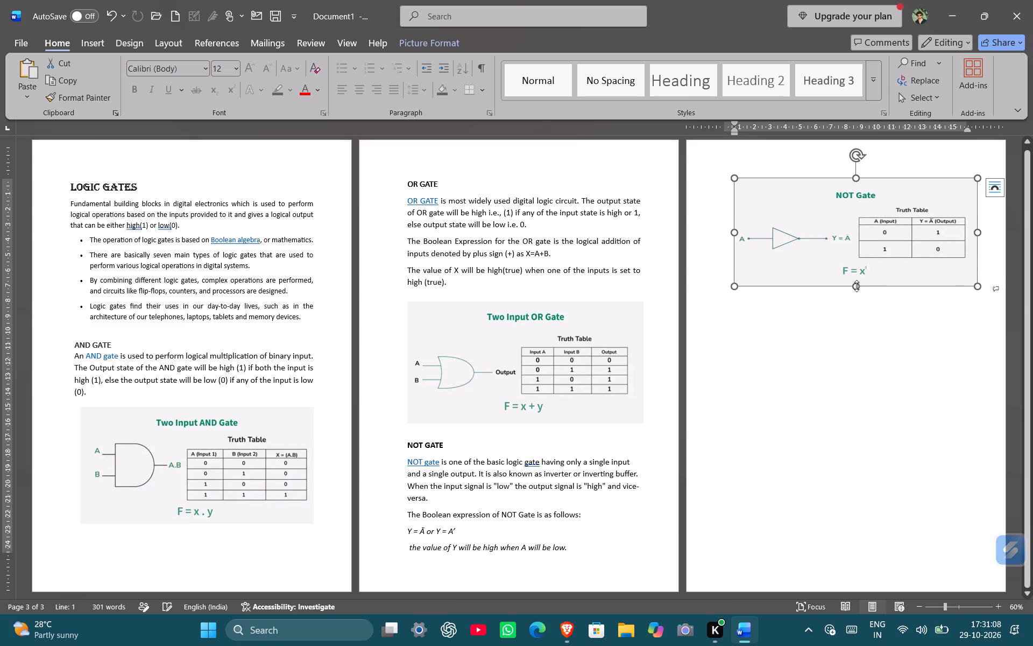
drag(856, 286, 856, 308)
drag(856, 308, 859, 301)
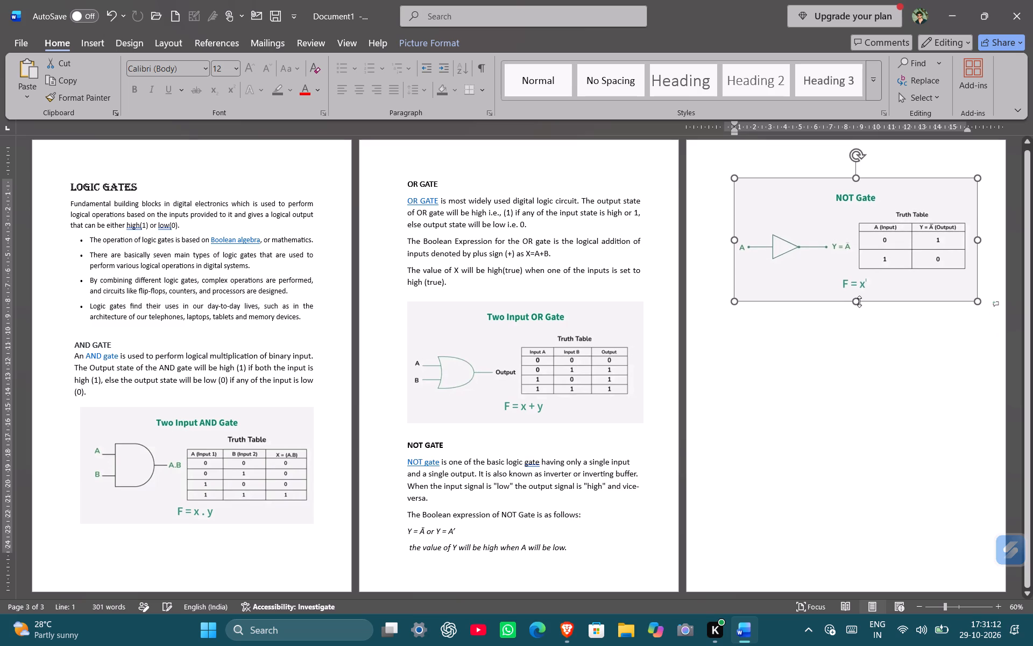
Reduce the indent of the empty line below the NOT Gate figure and replace it with a fresh line.
click(835, 378)
key(BackSpace)
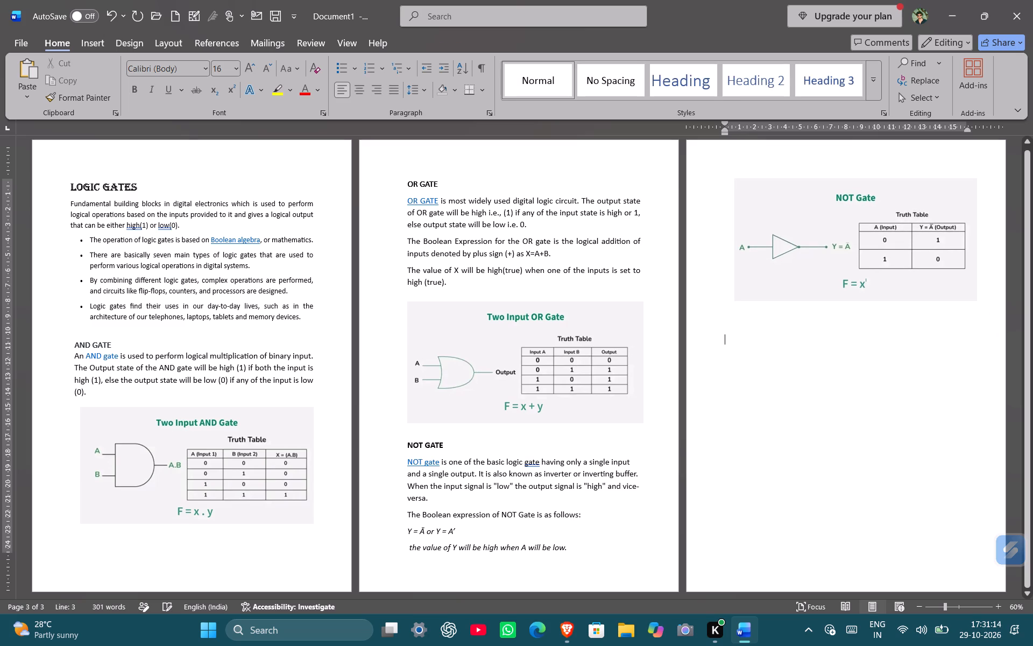
key(BackSpace)
key(Return)
Copy the NOR GATE heading, description and Boolean expression from the GeeksforGeeks page into the Word document below the NOT Gate figure.
click(577, 631)
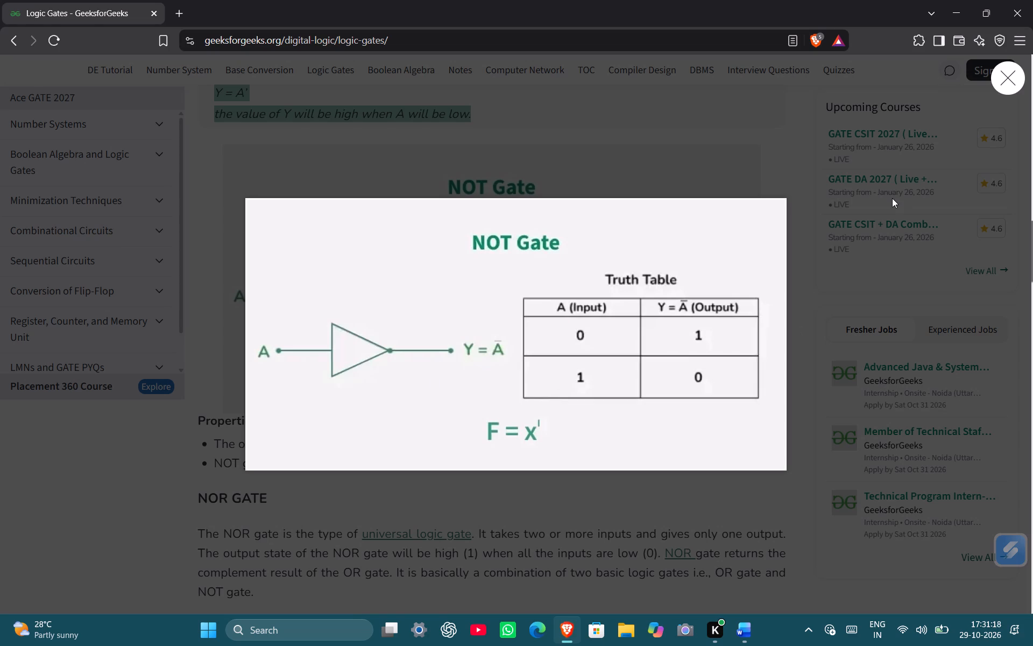
click(892, 198)
scroll(416, 378, down, 3)
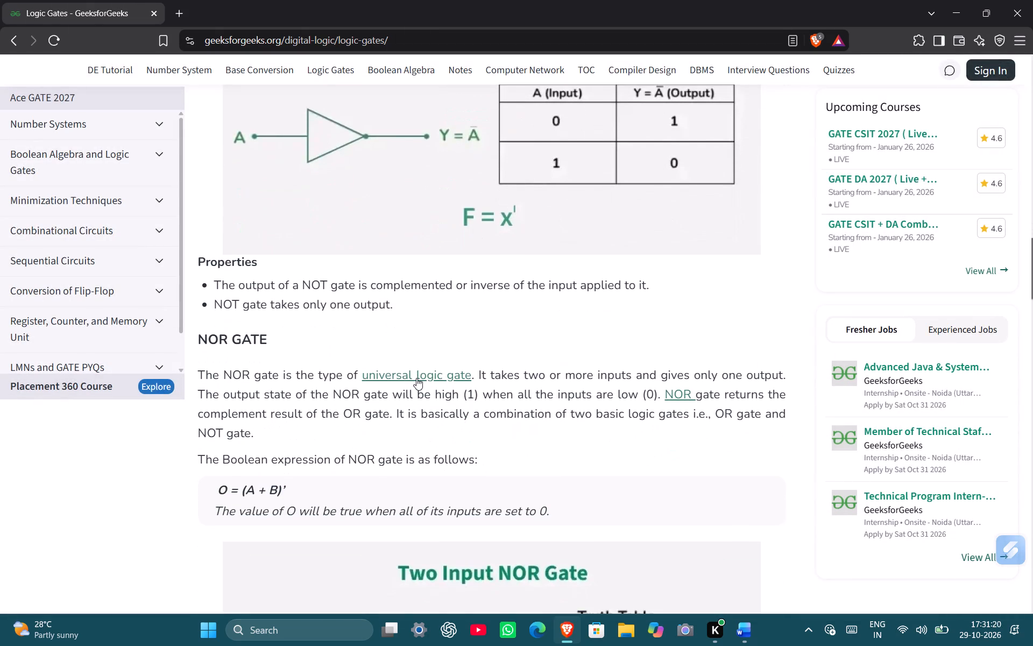
drag(195, 333, 283, 439)
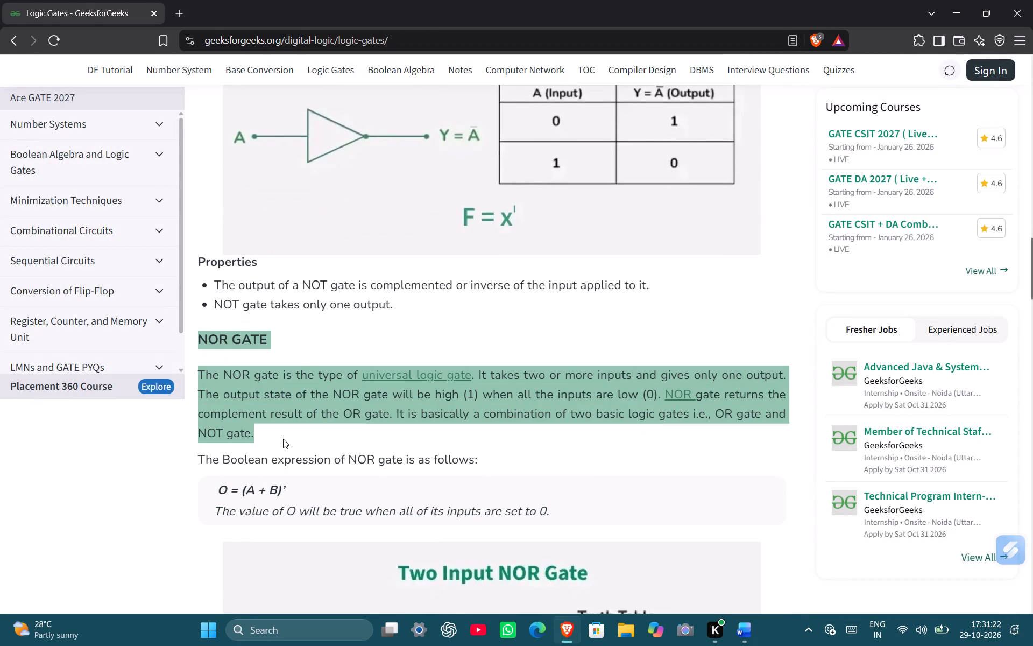
drag(283, 439, 580, 513)
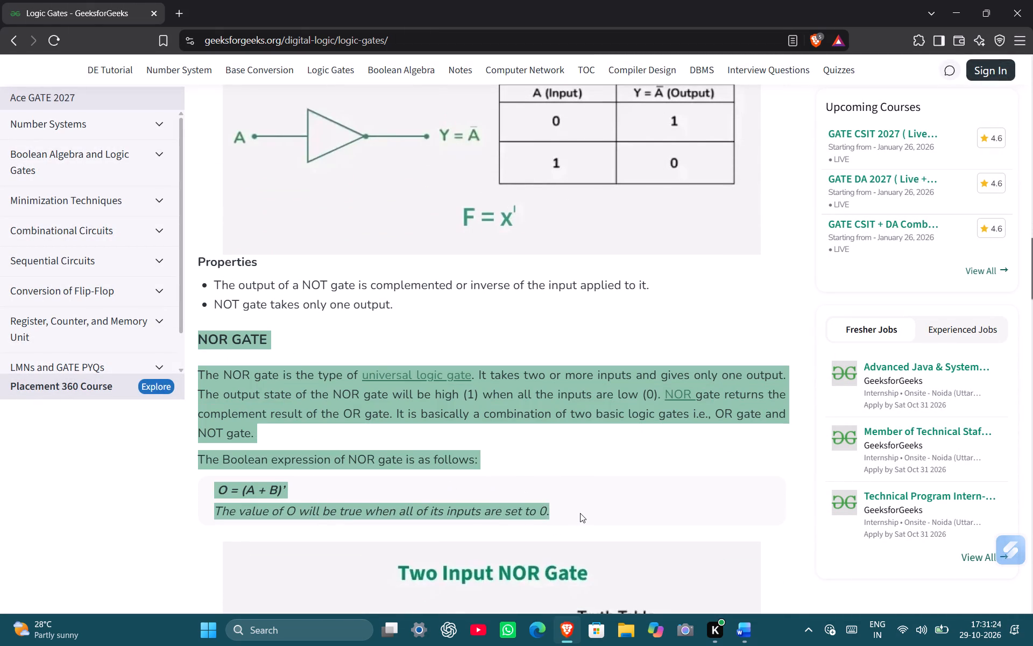
key(ctrl+c)
click(738, 633)
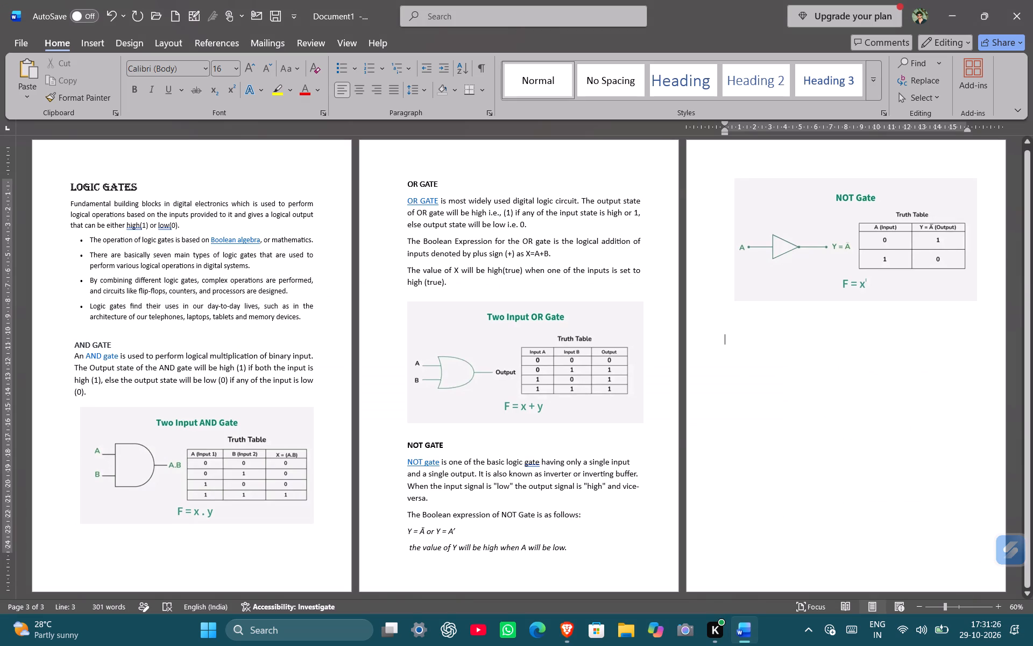
key(ctrl+v)
click(772, 337)
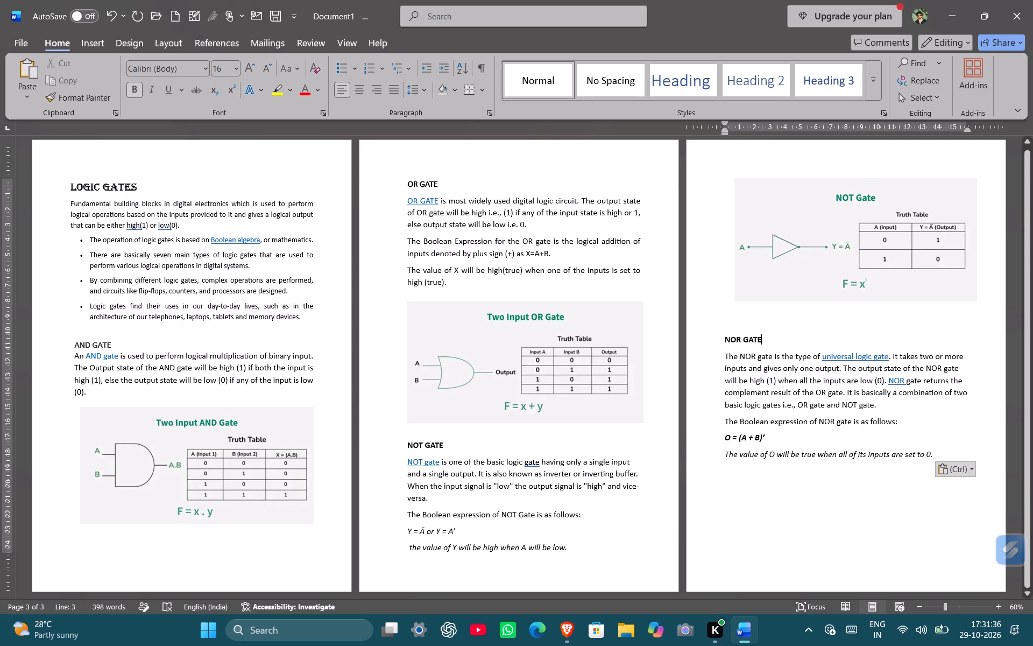
Insert the web page's Two Input NOR Gate image on a new line after the NOR GATE text with Paste Special, in Bitmap format.
click(938, 458)
key(Return)
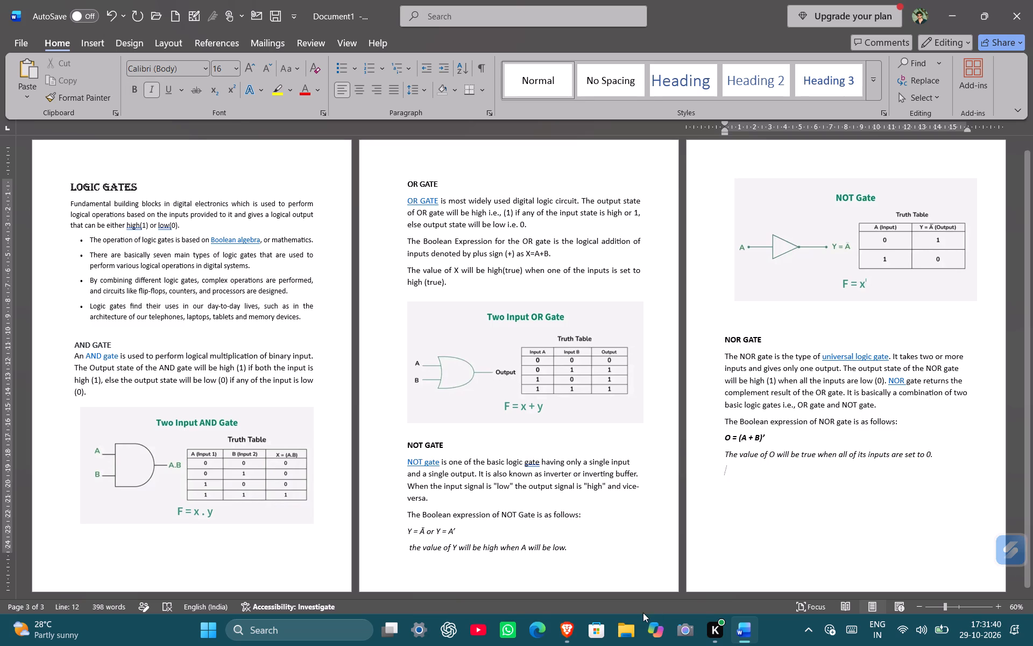
click(565, 624)
scroll(707, 374, down, 2)
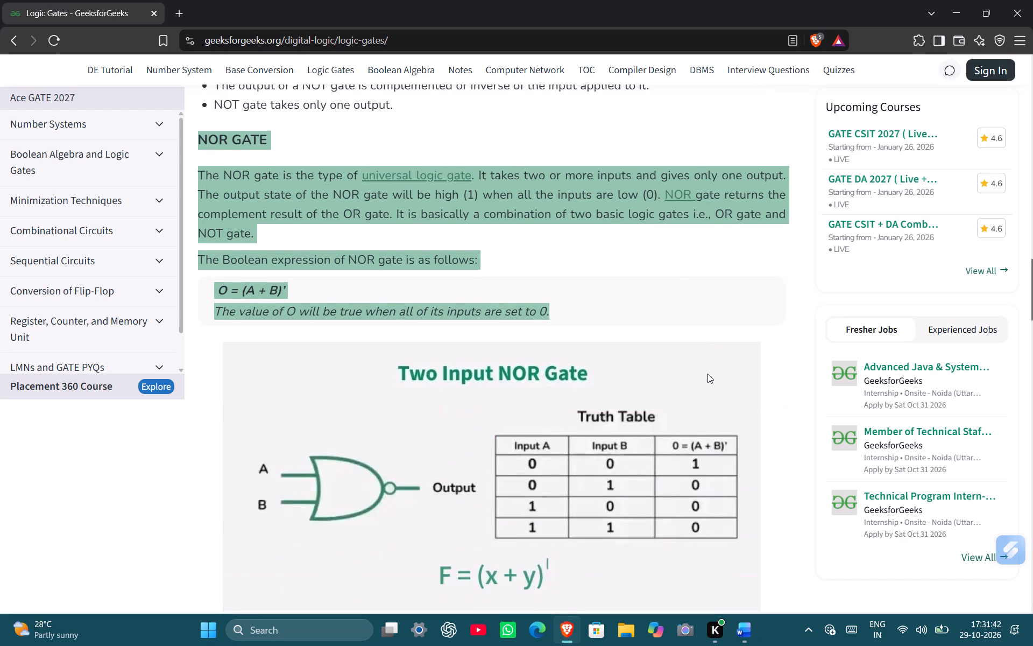
scroll(707, 374, down, 2)
right_click(510, 300)
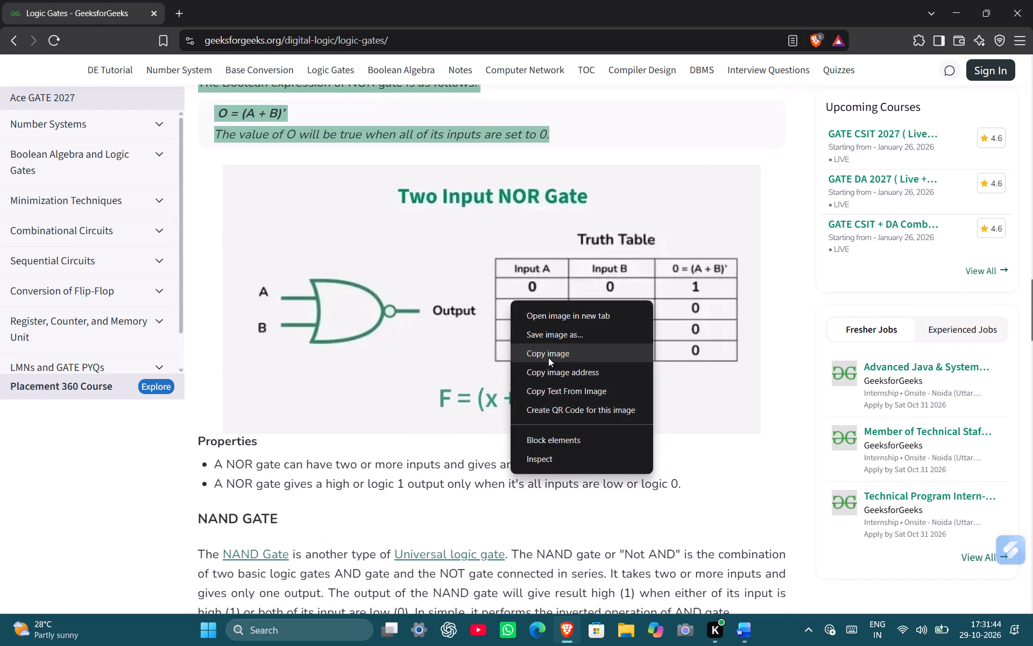
click(548, 357)
click(742, 629)
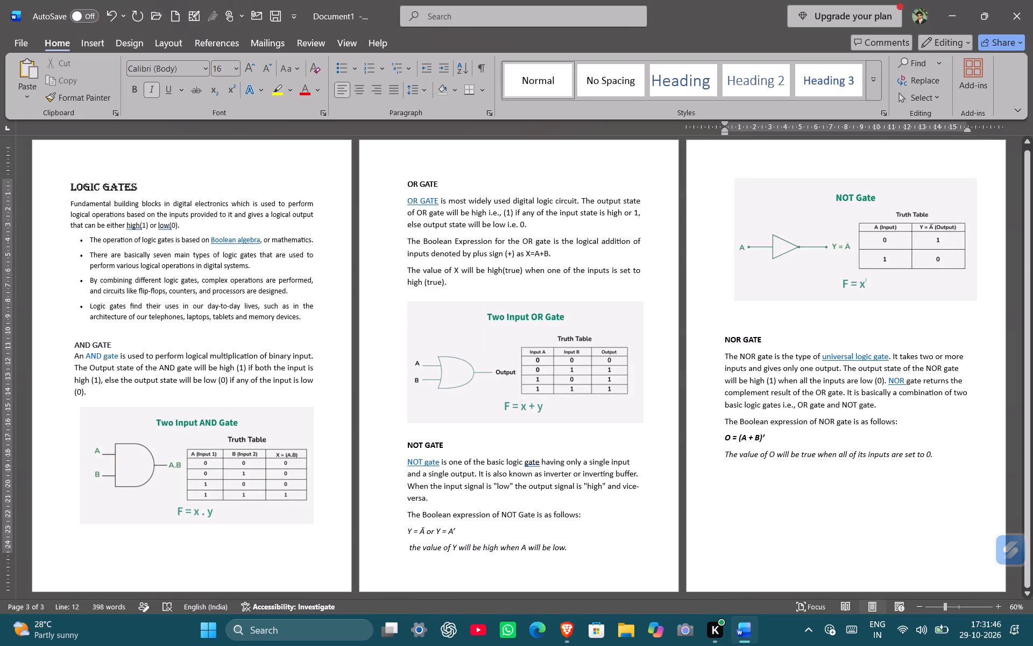
click(24, 101)
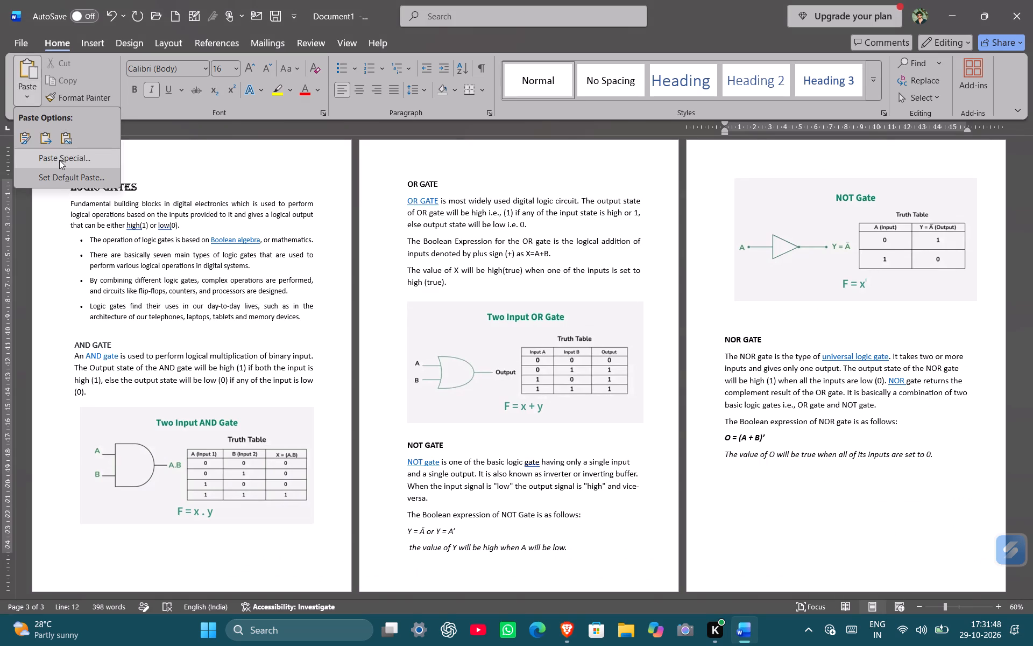
click(59, 160)
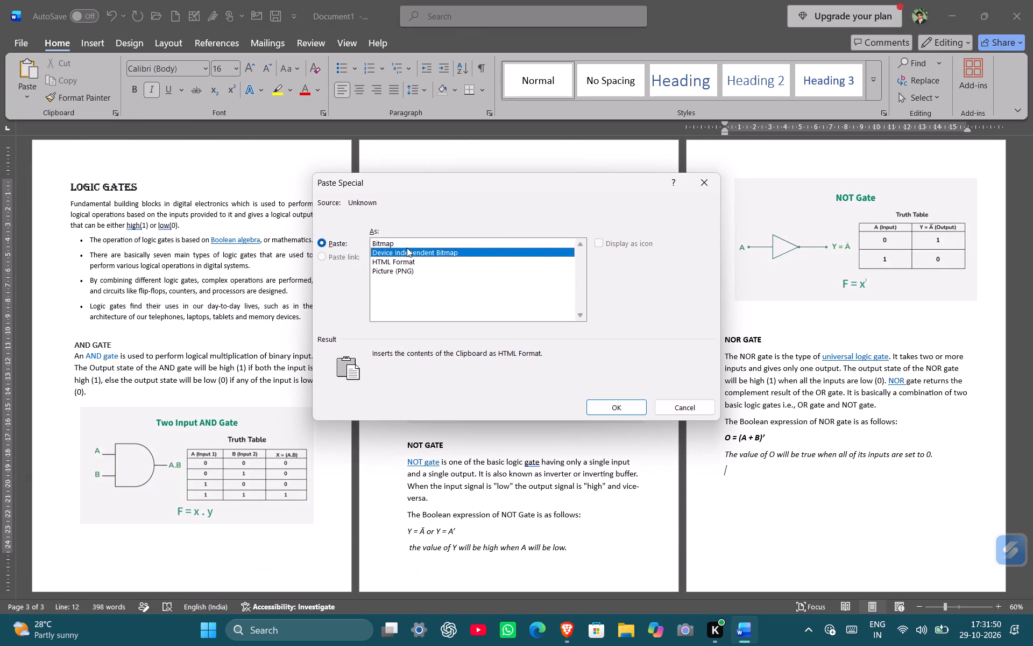
click(407, 248)
key(Up)
key(Return)
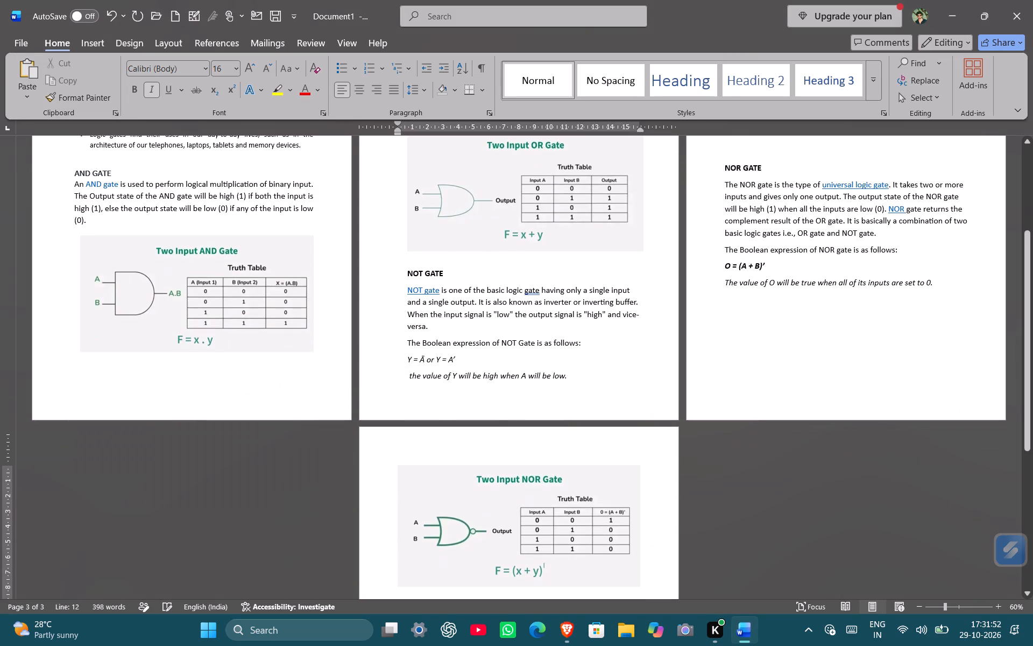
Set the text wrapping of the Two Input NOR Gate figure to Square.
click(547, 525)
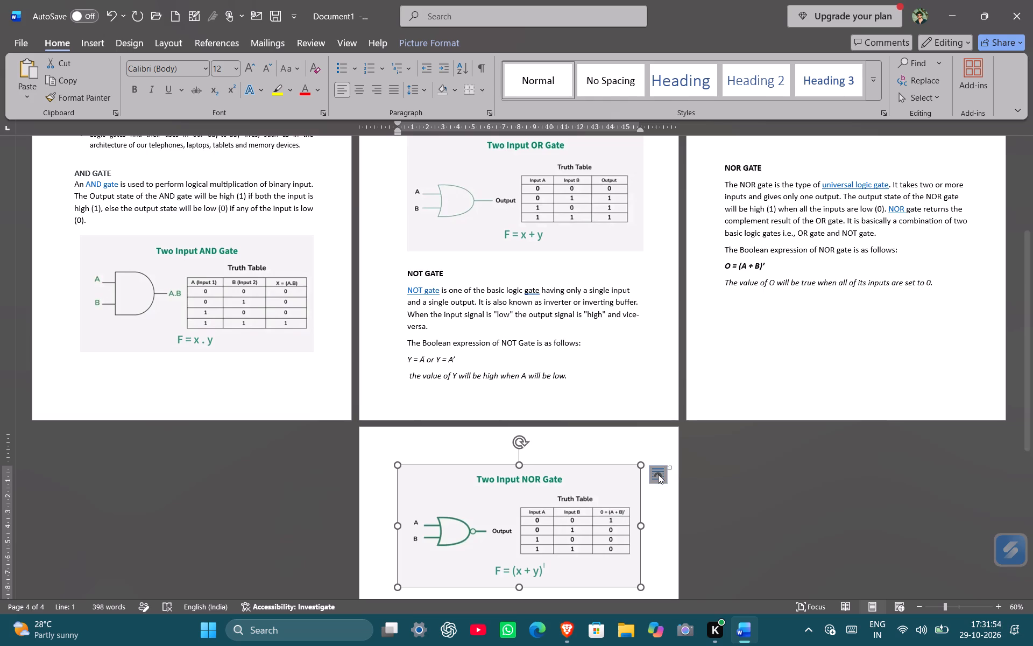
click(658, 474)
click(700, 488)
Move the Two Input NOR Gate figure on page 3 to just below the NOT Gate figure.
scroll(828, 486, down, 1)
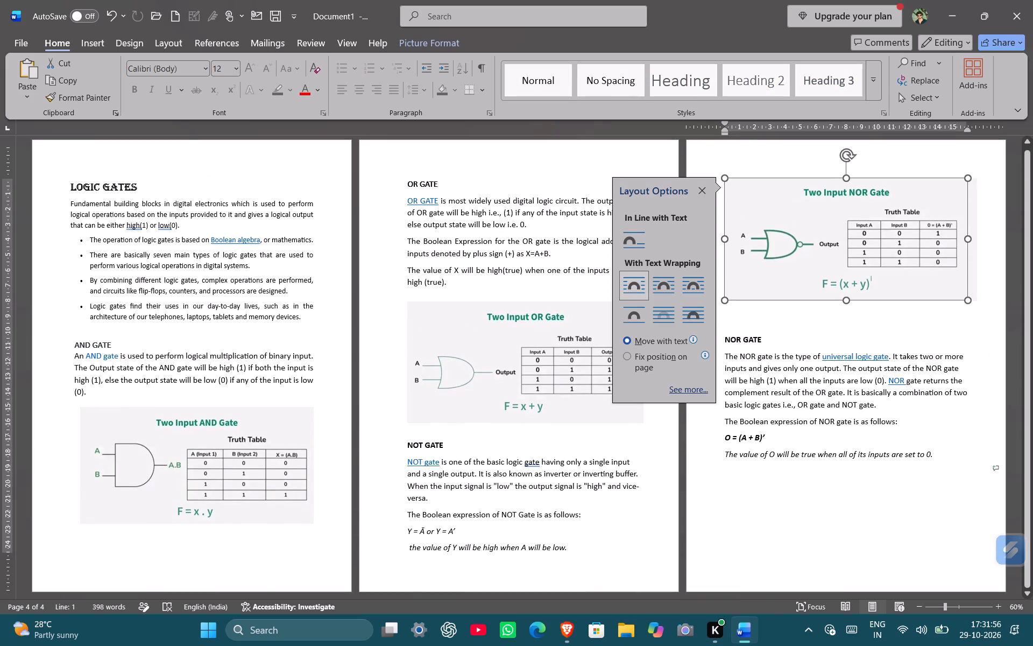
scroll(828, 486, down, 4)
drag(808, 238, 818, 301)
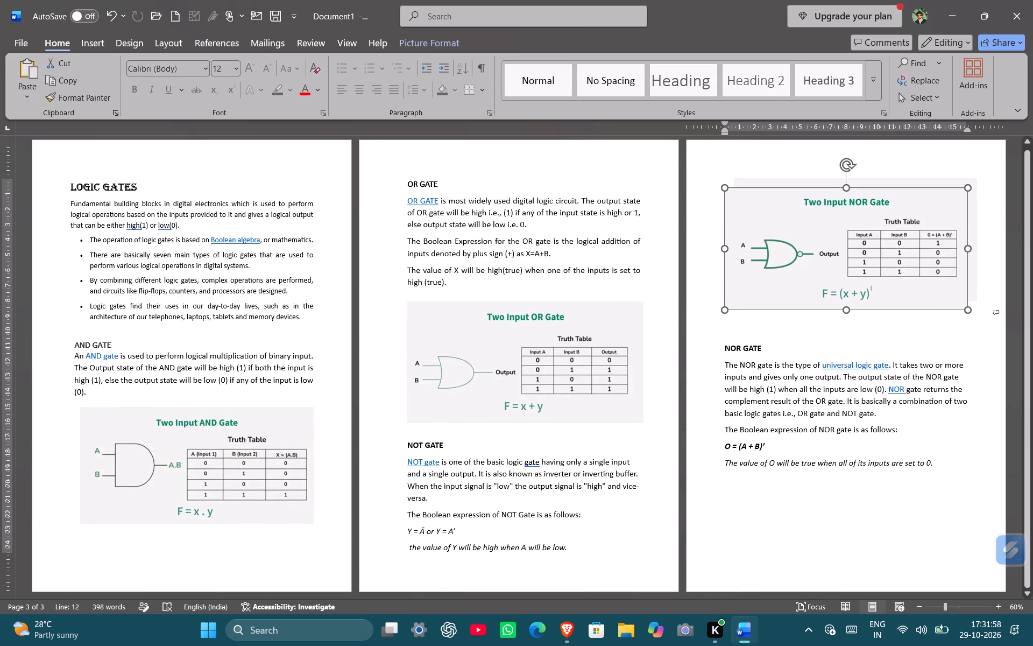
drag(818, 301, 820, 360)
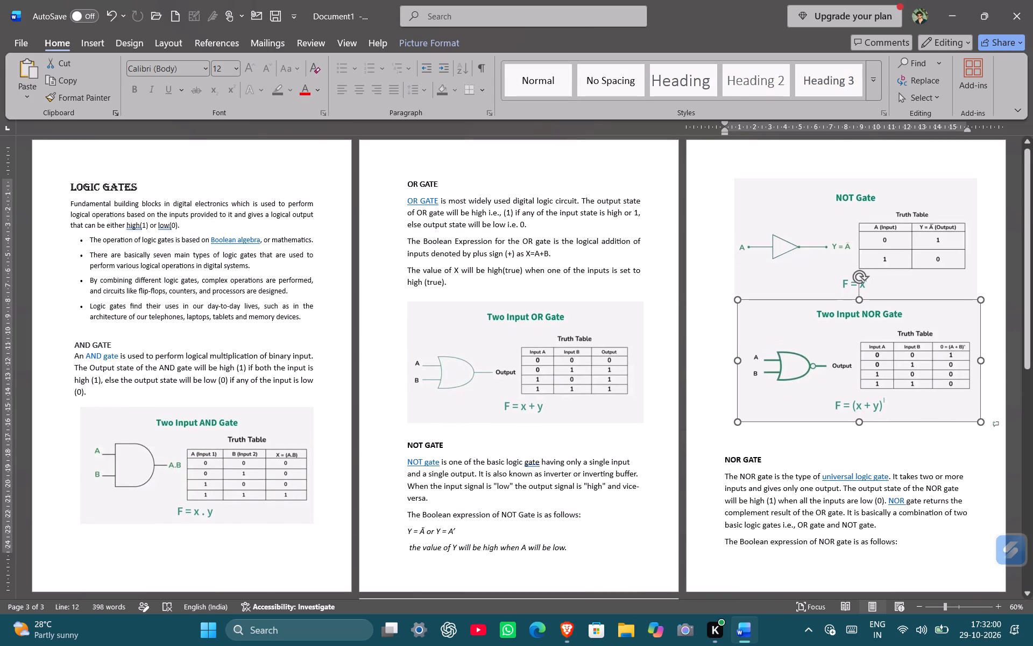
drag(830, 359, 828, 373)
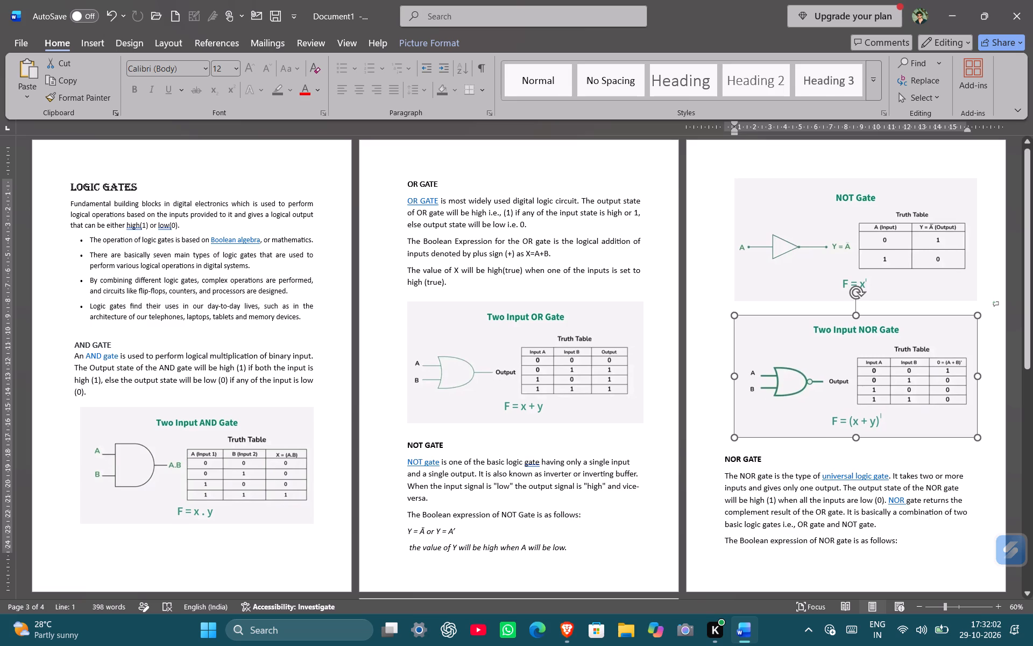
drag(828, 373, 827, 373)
Cut the Two Input NOR Gate figure and remove the extra empty line above the NOR GATE heading.
key(ctrl+x)
key(BackSpace)
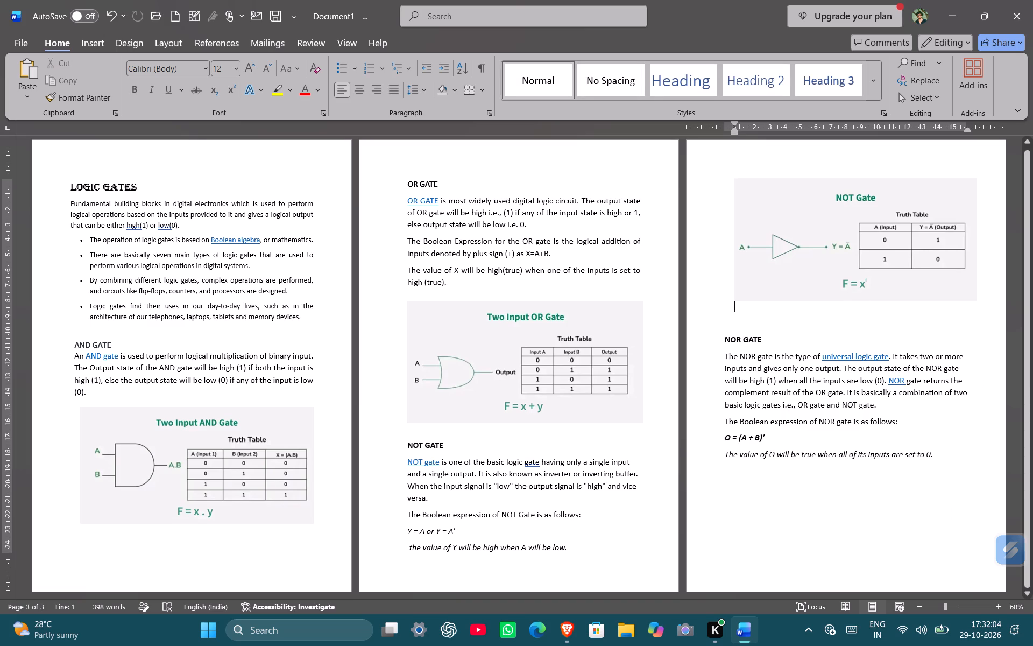
key(Delete)
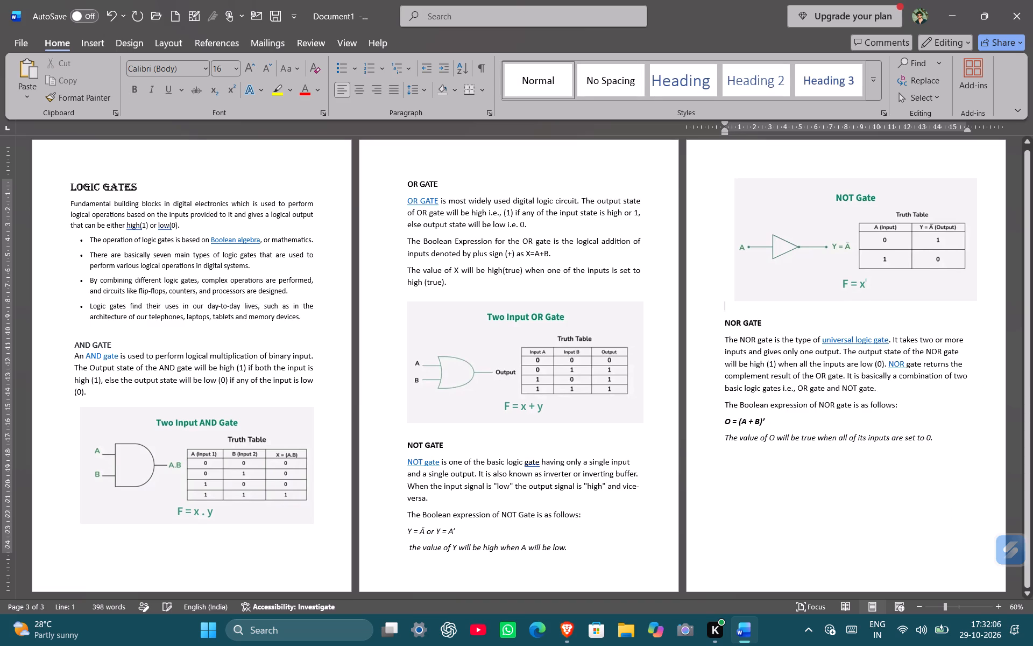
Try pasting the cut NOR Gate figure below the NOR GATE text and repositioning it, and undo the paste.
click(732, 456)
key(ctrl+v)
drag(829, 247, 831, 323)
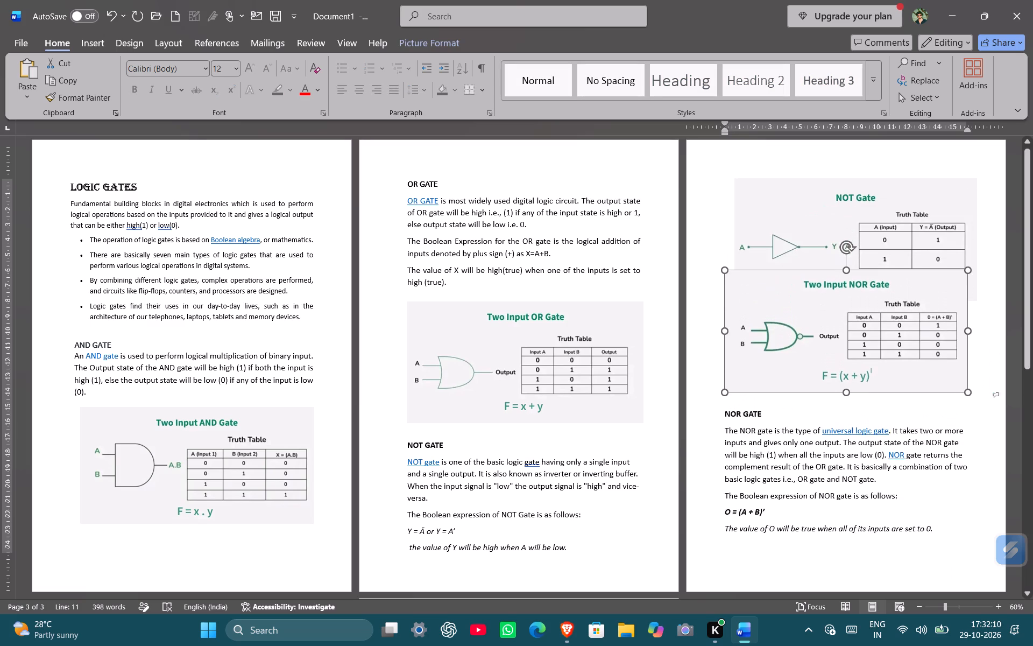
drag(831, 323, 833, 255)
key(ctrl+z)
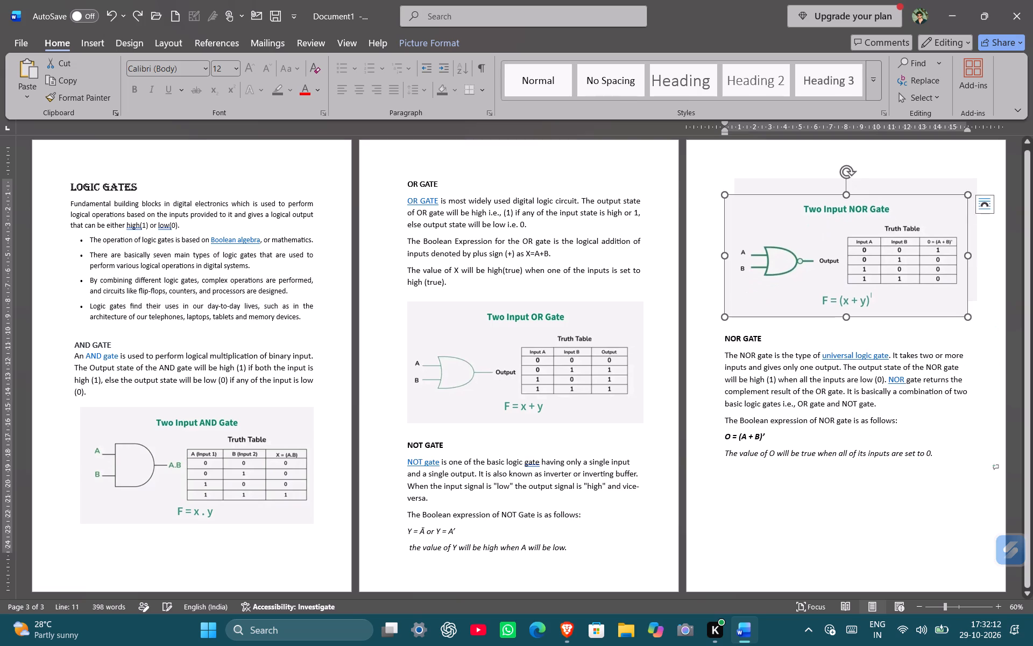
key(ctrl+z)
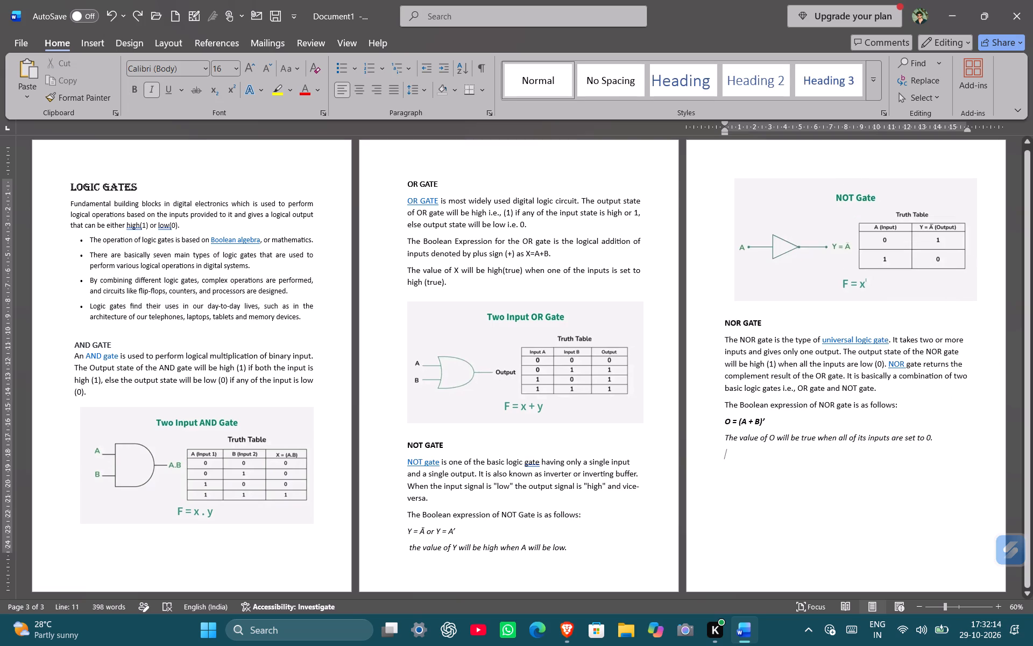
Insert the cut NOR Gate figure on a new line after the NOR GATE text with Paste Special, in Bitmap format.
scroll(740, 456, down, 2)
click(937, 437)
key(Return)
click(17, 106)
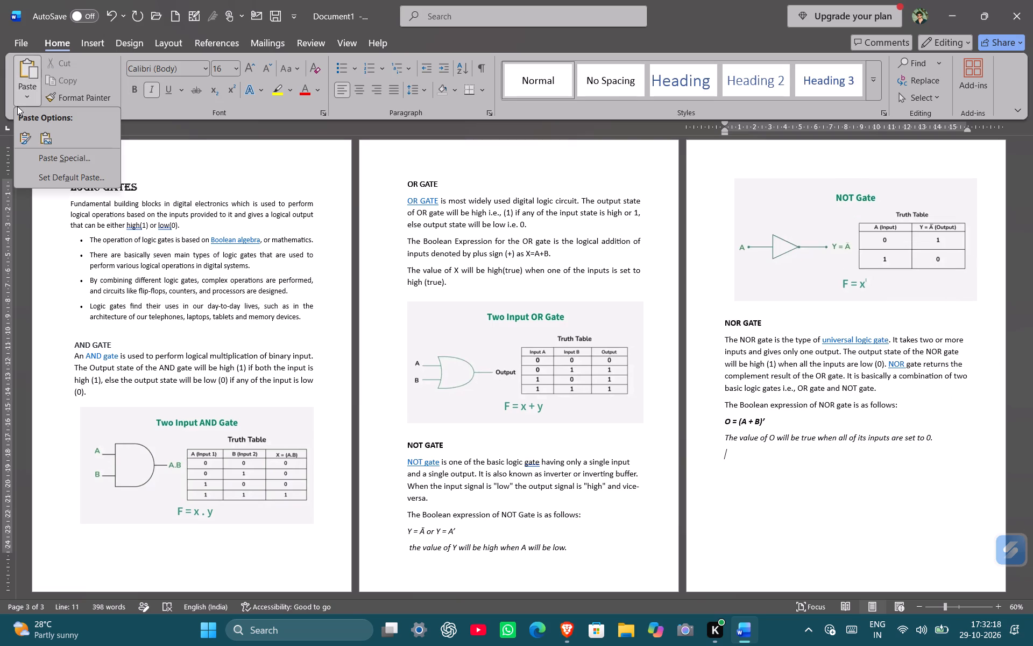
click(64, 150)
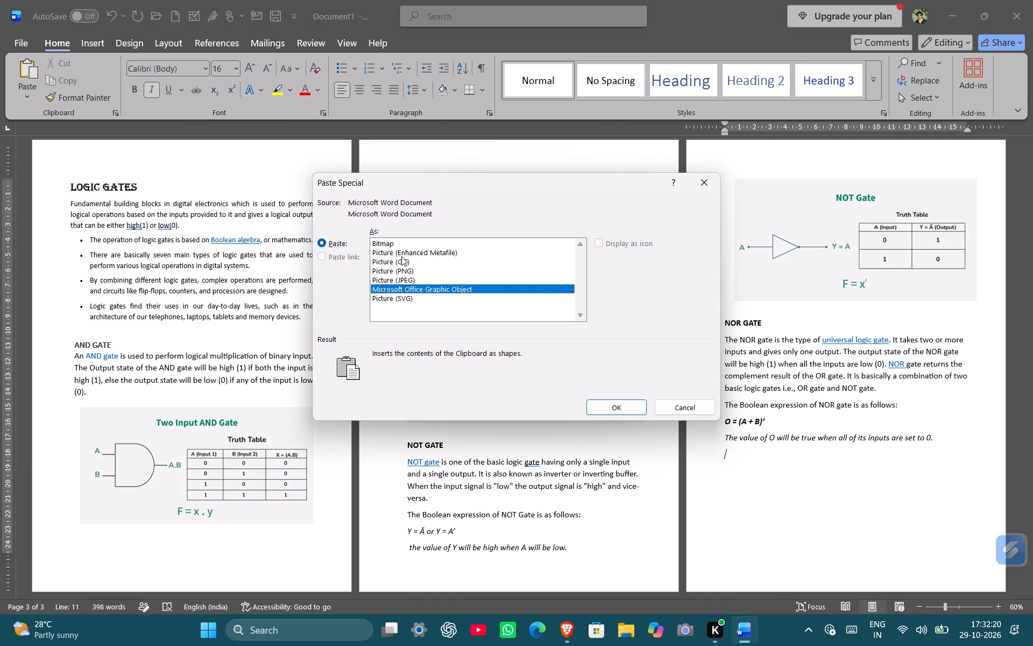
click(413, 244)
key(Return)
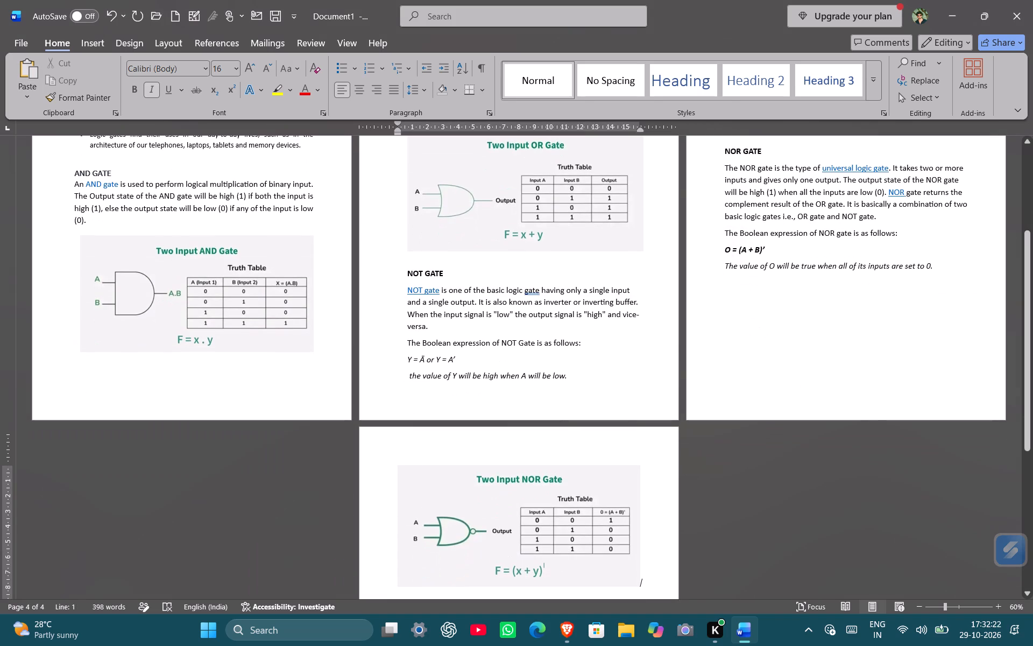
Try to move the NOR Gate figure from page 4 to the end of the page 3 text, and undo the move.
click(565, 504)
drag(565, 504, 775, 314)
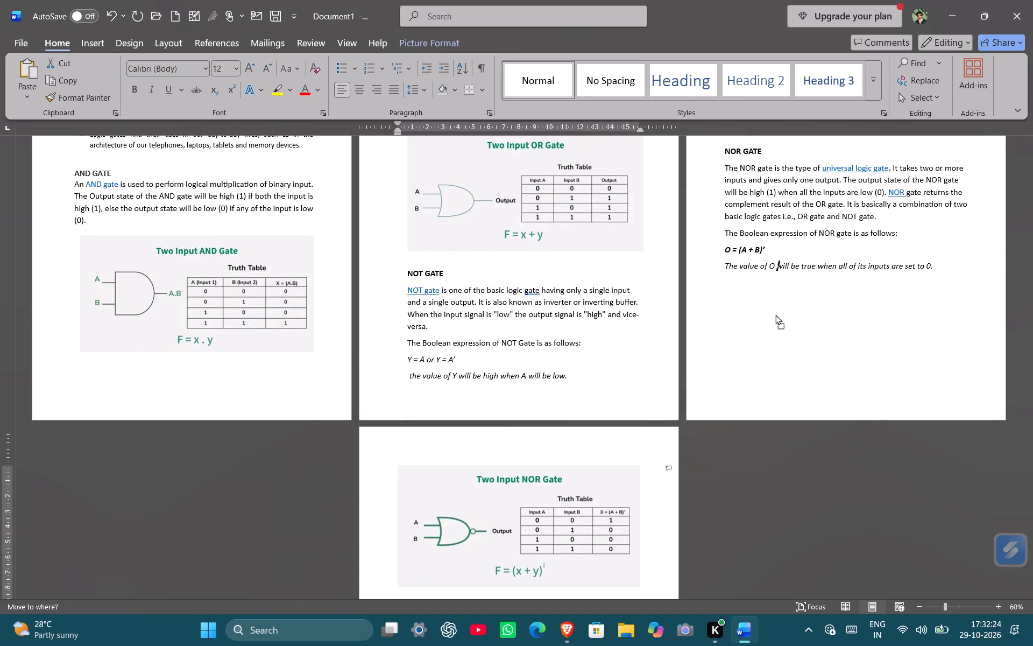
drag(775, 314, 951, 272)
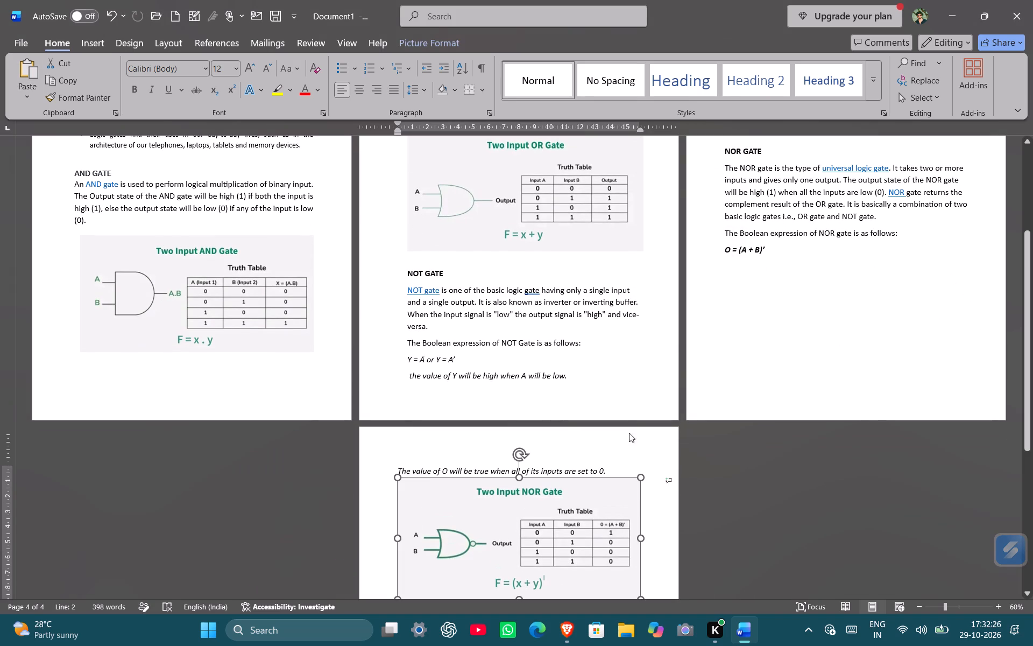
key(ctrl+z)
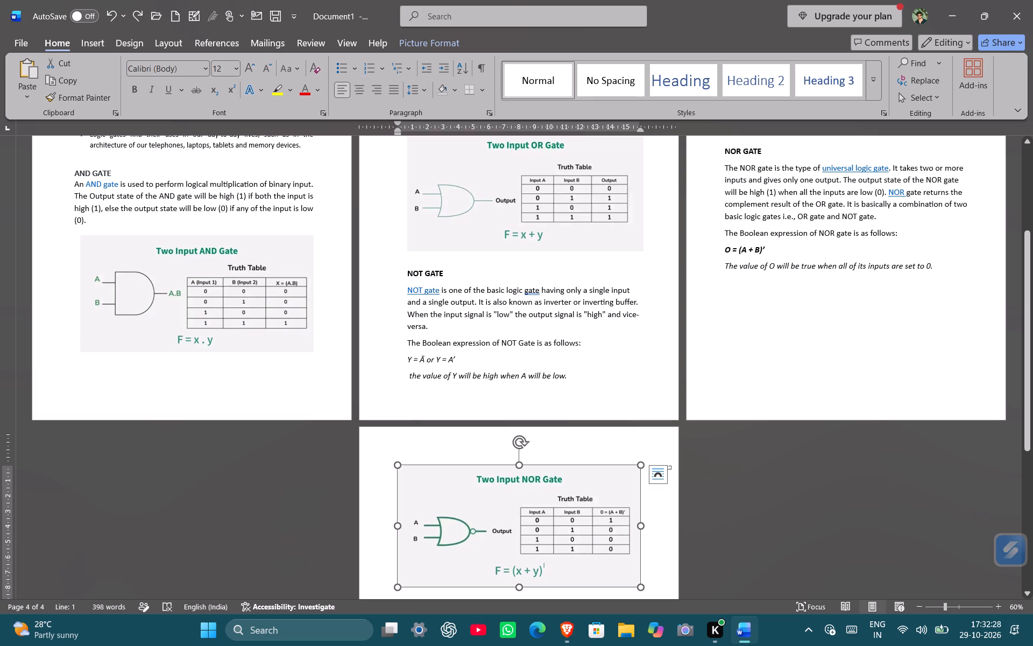
Reduce the NOR Gate figure's height by its lower edge, keeping its width, so it fits under the NOR GATE text on page 3.
drag(519, 587, 520, 539)
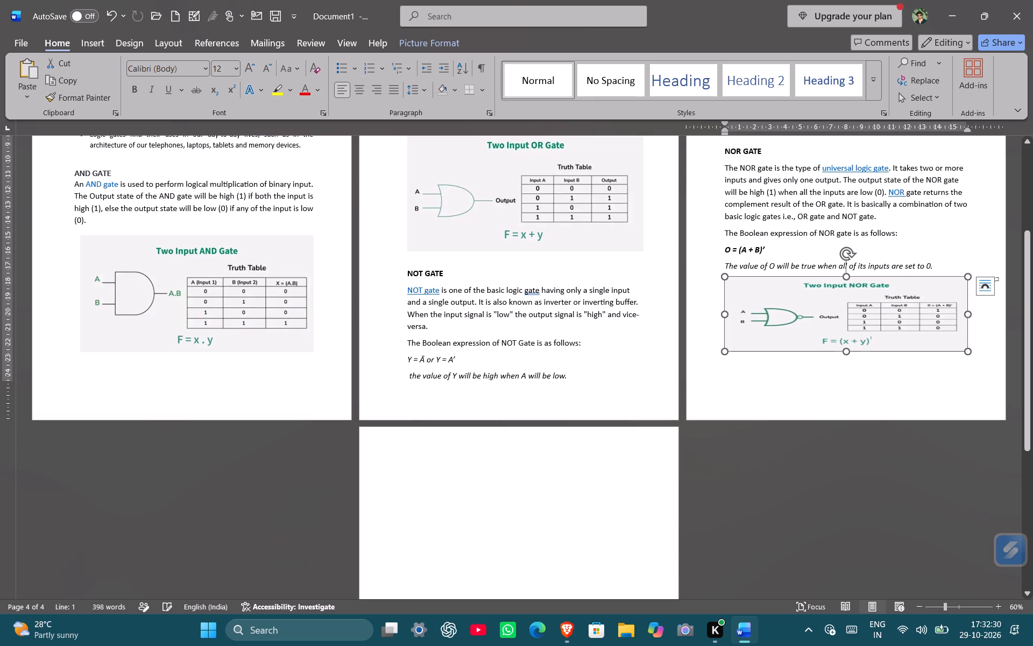
Reduce the height of the NOT Gate figure at the top of page 3 by its lower edge, keeping its width.
scroll(811, 350, up, 2)
click(834, 269)
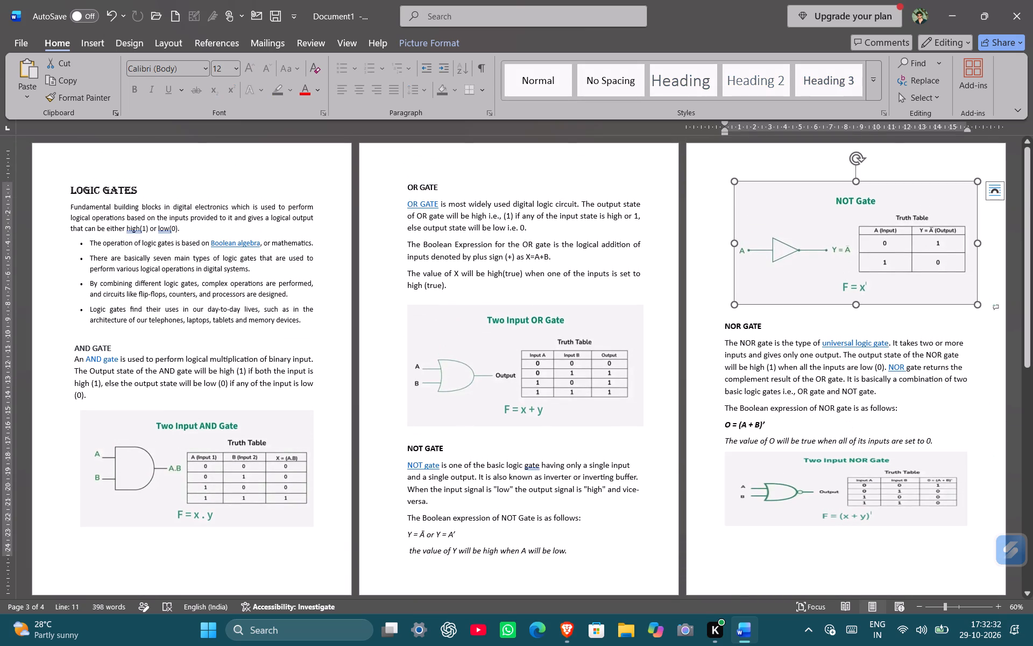
drag(855, 303, 867, 275)
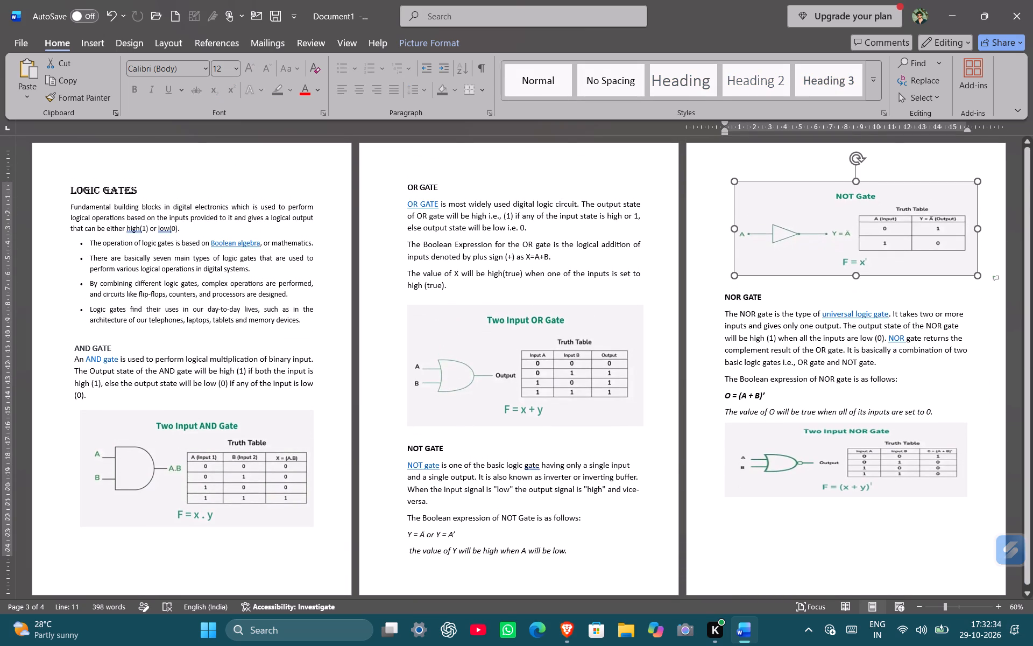
drag(867, 275, 863, 284)
Increase the height of the NOR Gate figure on page 3 by its lower edge, keeping its width and its place under the text.
click(841, 448)
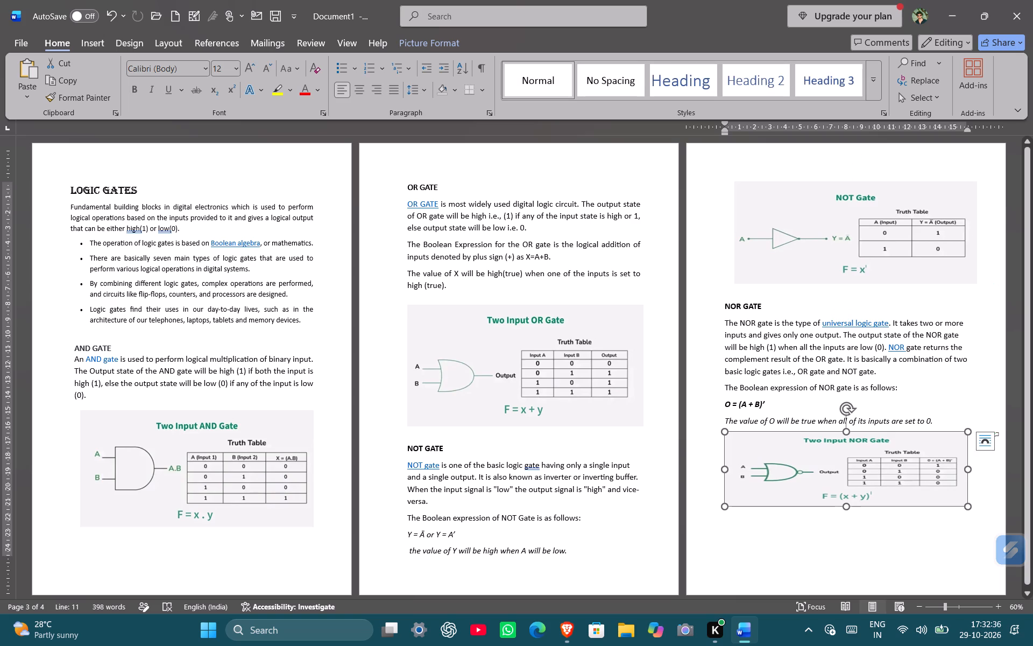
drag(848, 507, 853, 548)
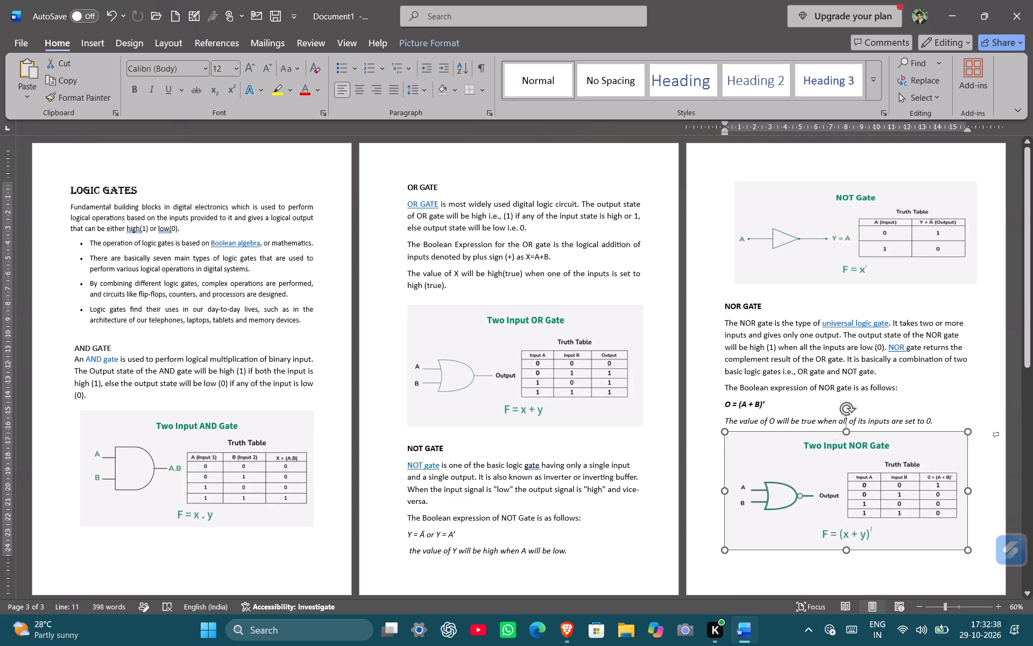
drag(853, 548, 860, 541)
click(811, 396)
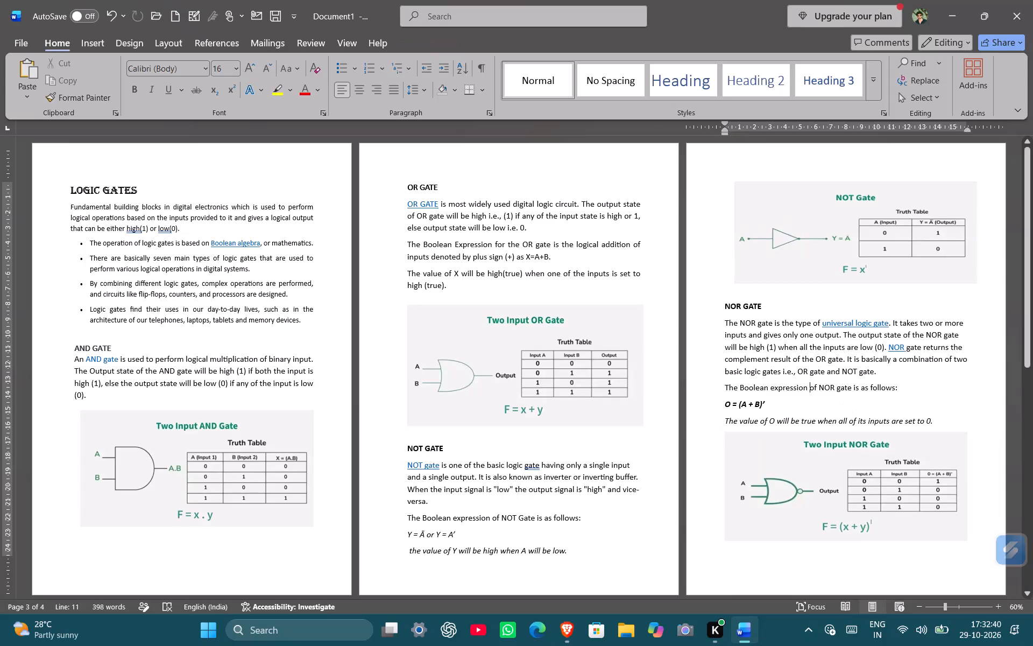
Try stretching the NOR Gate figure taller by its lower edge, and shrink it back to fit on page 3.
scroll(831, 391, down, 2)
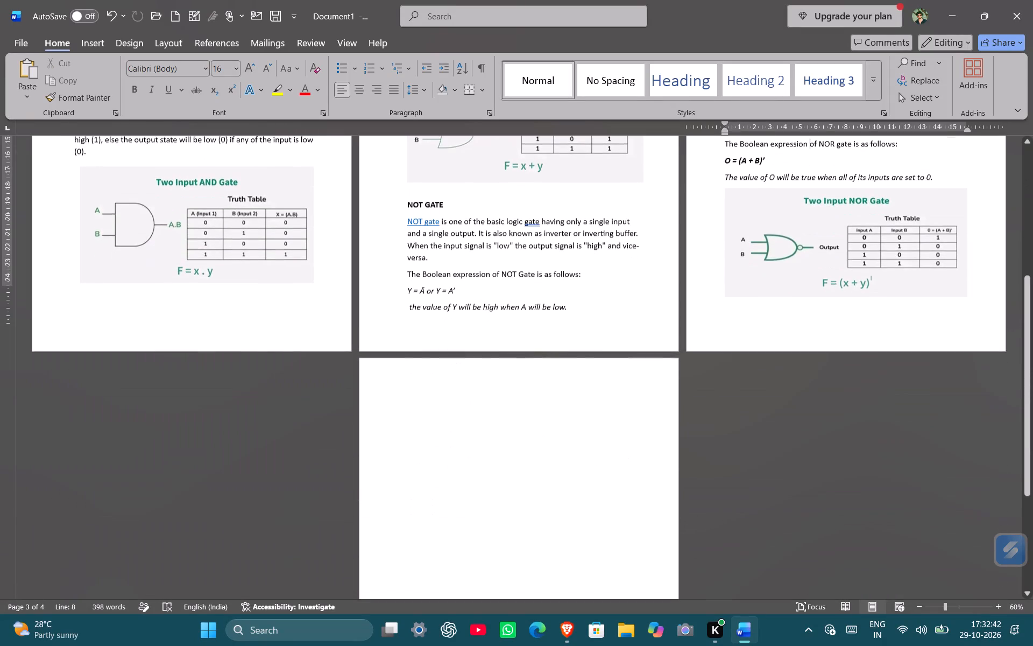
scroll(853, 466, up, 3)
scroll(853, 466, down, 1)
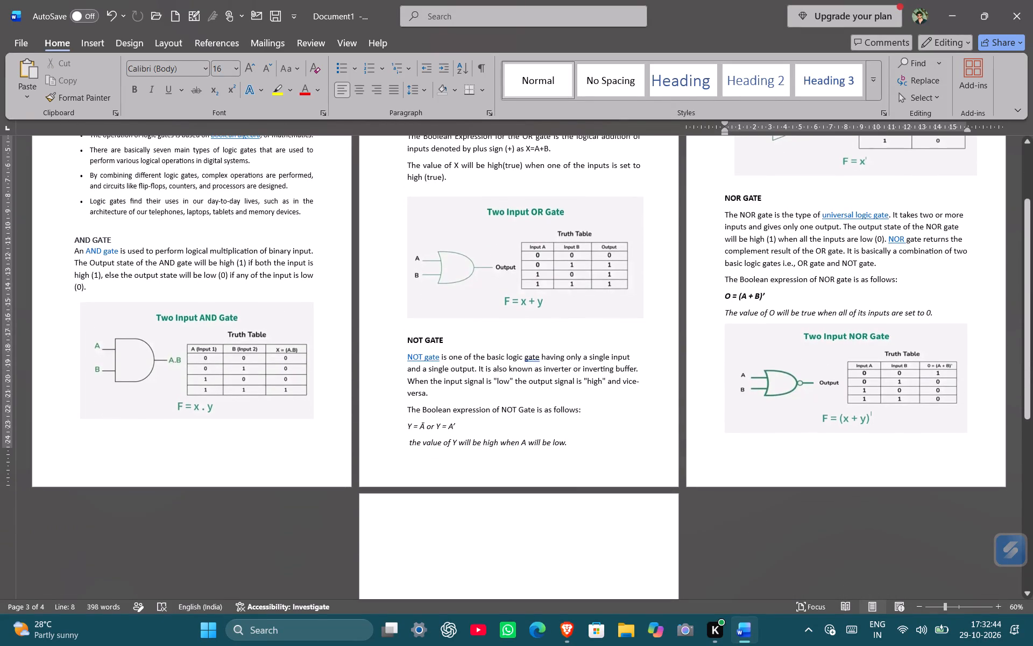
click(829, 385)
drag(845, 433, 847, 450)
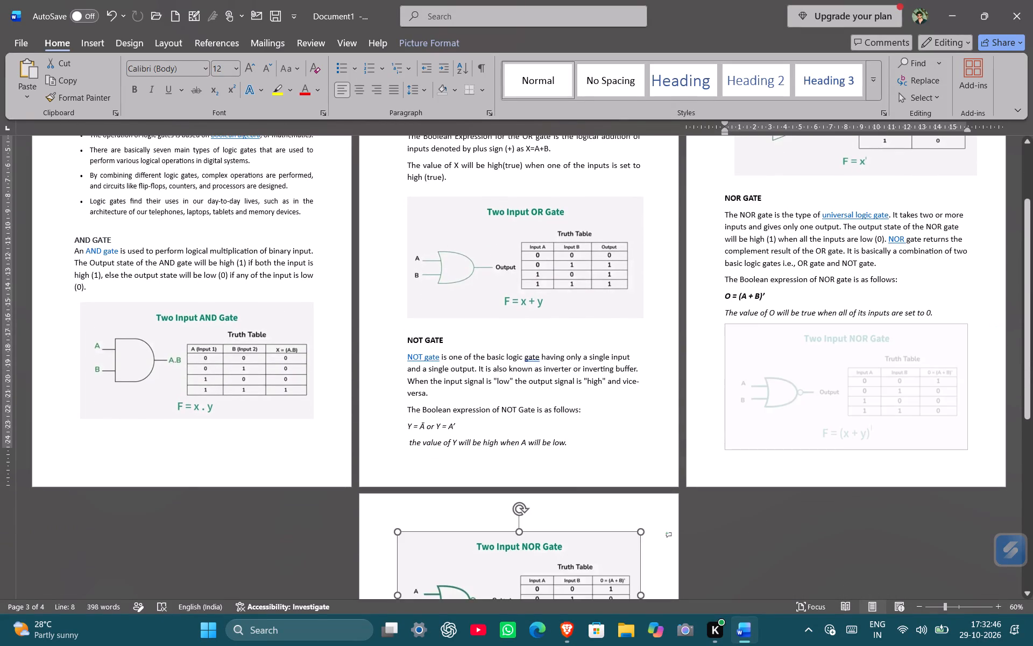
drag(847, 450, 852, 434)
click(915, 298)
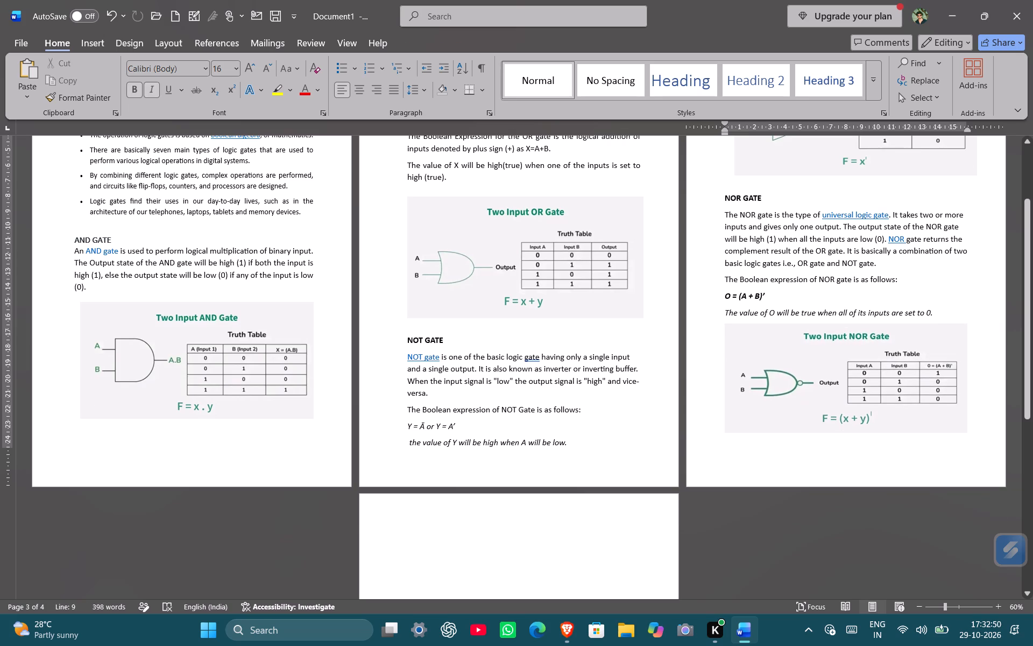
Place the text cursor at the start of the blank page 4.
scroll(858, 268, up, 4)
scroll(858, 268, down, 1)
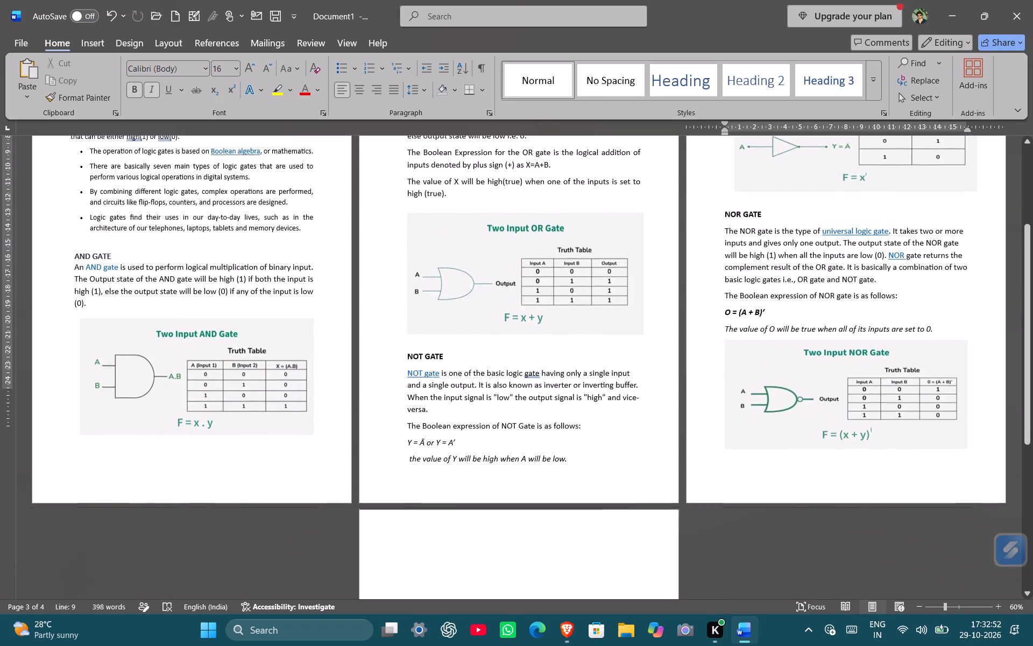
scroll(858, 268, down, 1)
scroll(858, 268, up, 3)
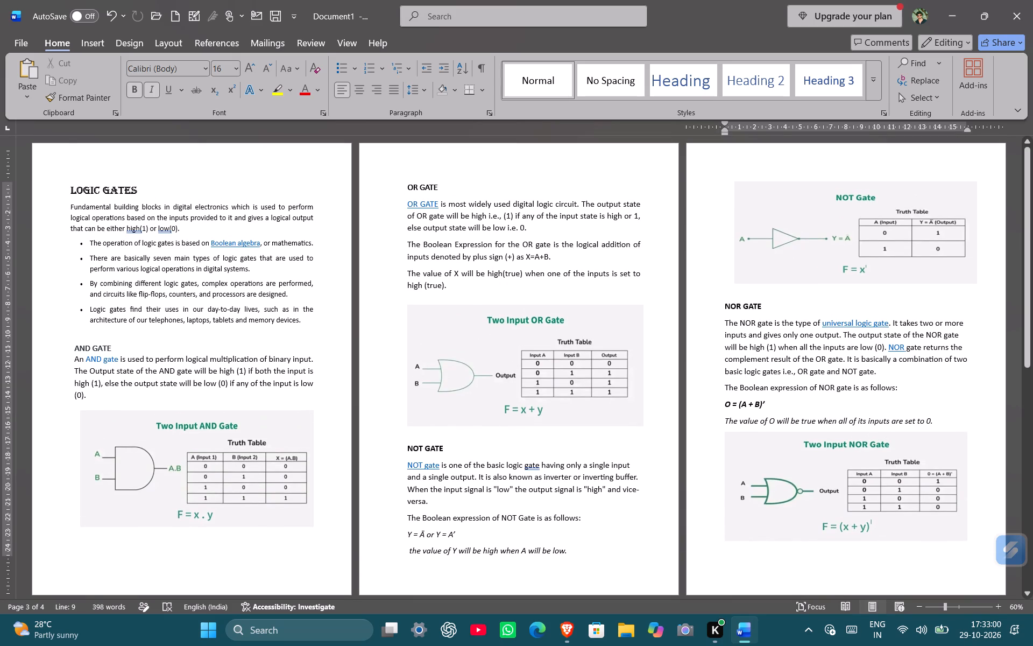
scroll(698, 413, down, 5)
click(479, 336)
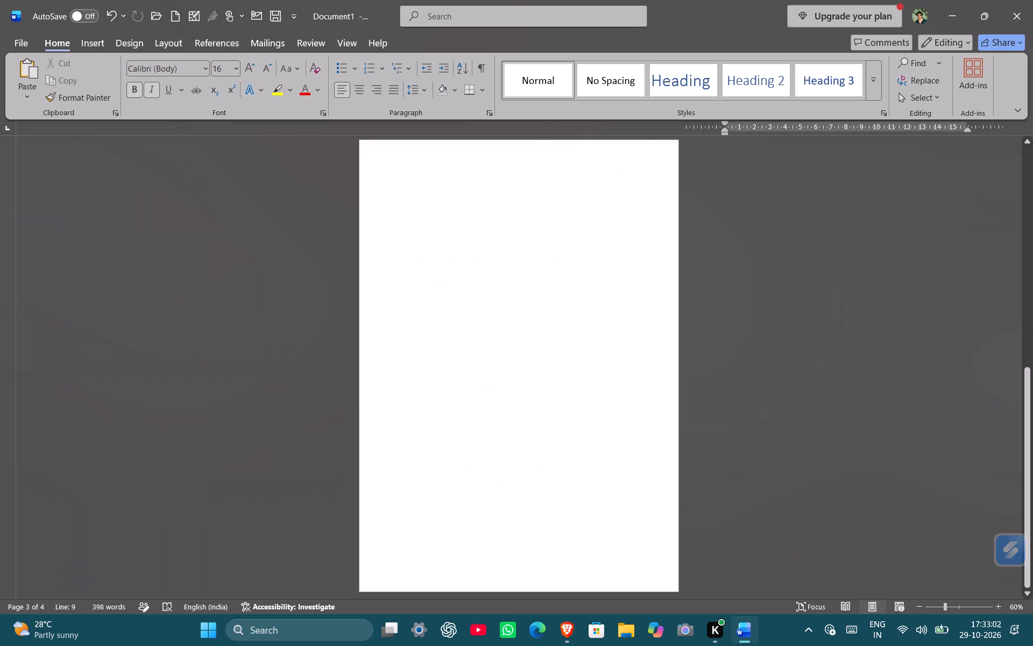
scroll(479, 336, up, 2)
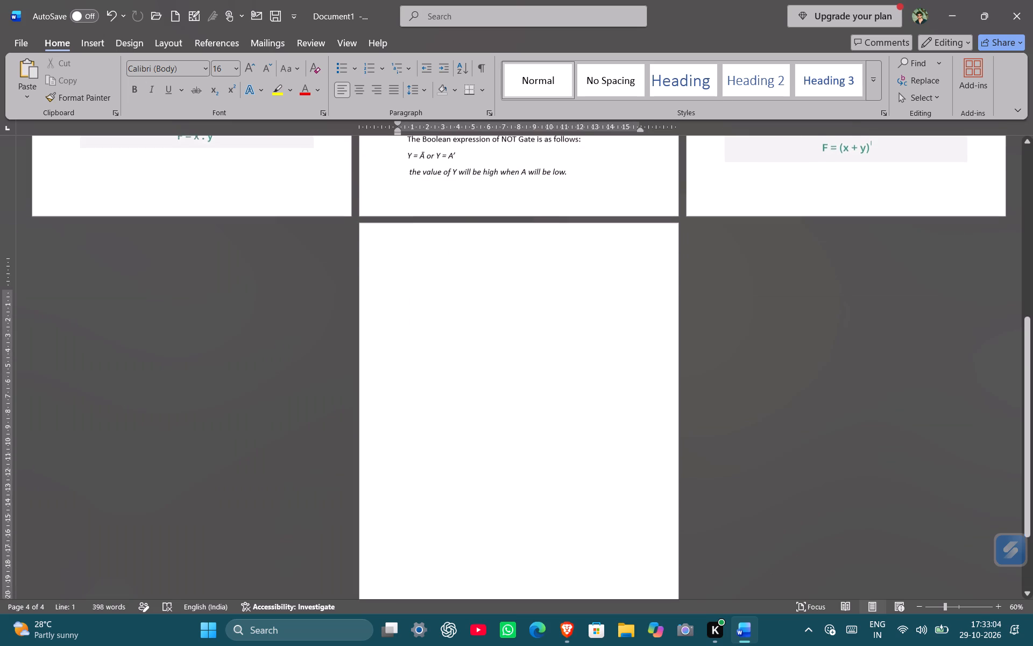
scroll(479, 336, up, 1)
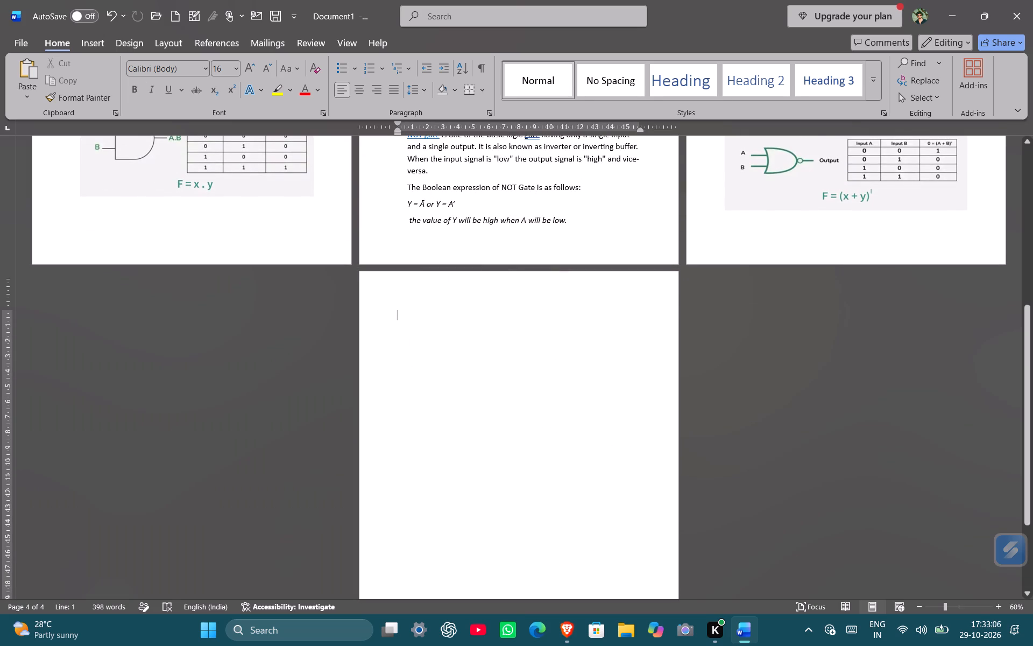
Copy the NAND GATE heading, description and Boolean expression from the GeeksforGeeks page in Brave and paste them onto the blank page 4 in Word.
click(571, 635)
scroll(489, 371, down, 3)
drag(195, 297, 270, 297)
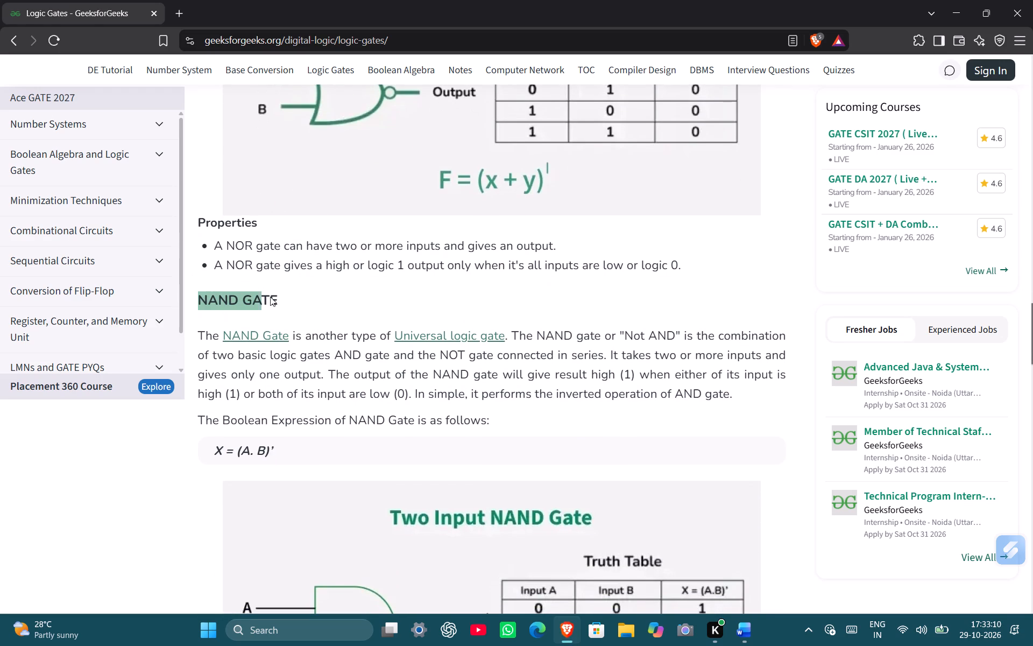
drag(270, 297, 312, 458)
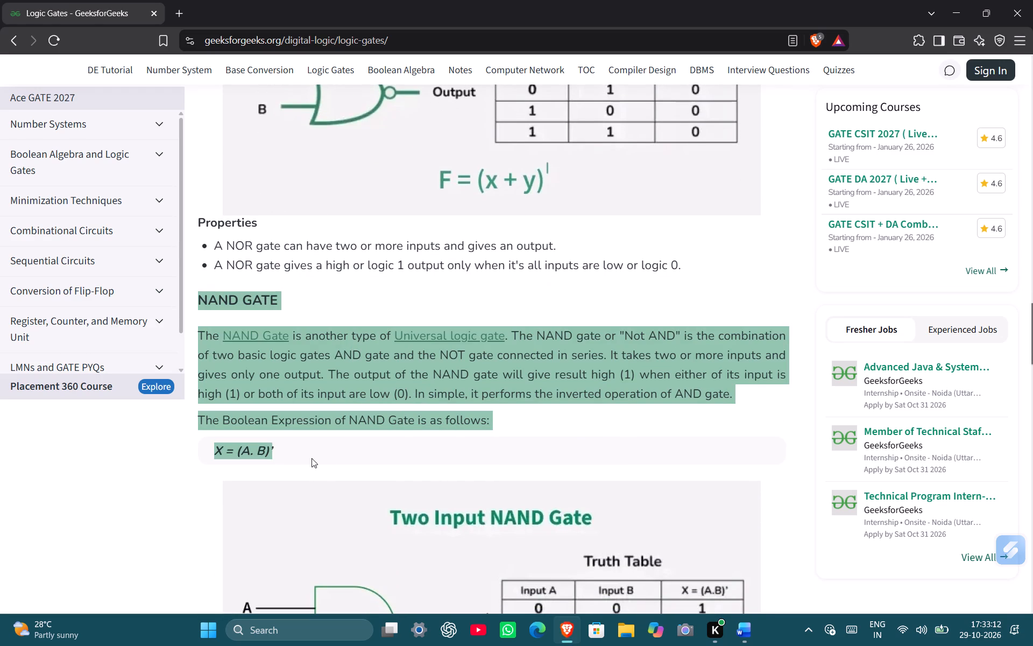
drag(283, 455, 248, 391)
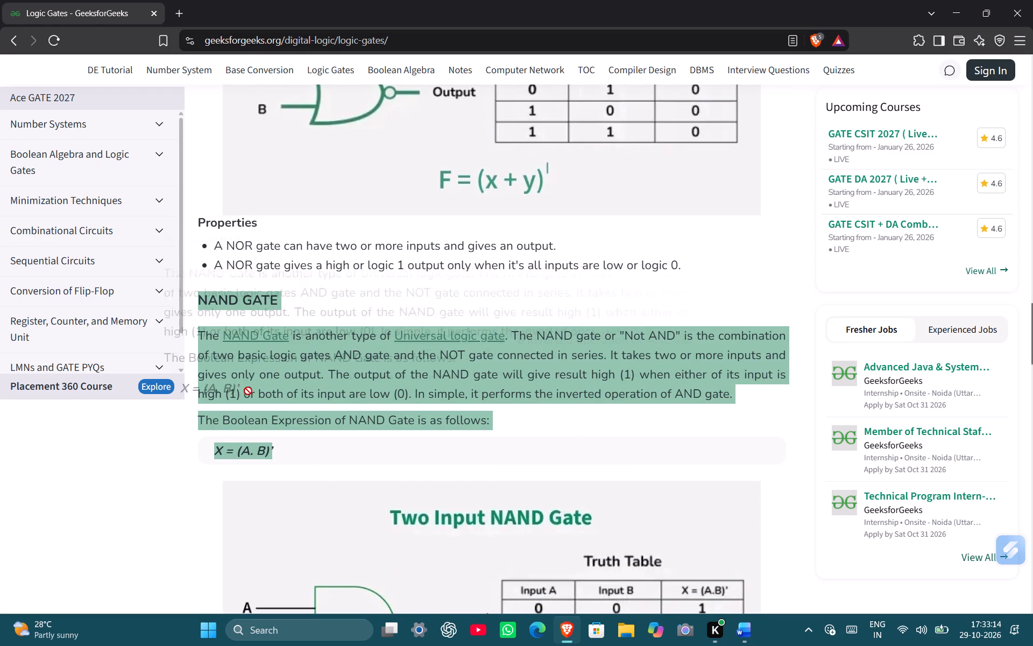
drag(248, 391, 273, 402)
click(273, 402)
drag(281, 448, 201, 294)
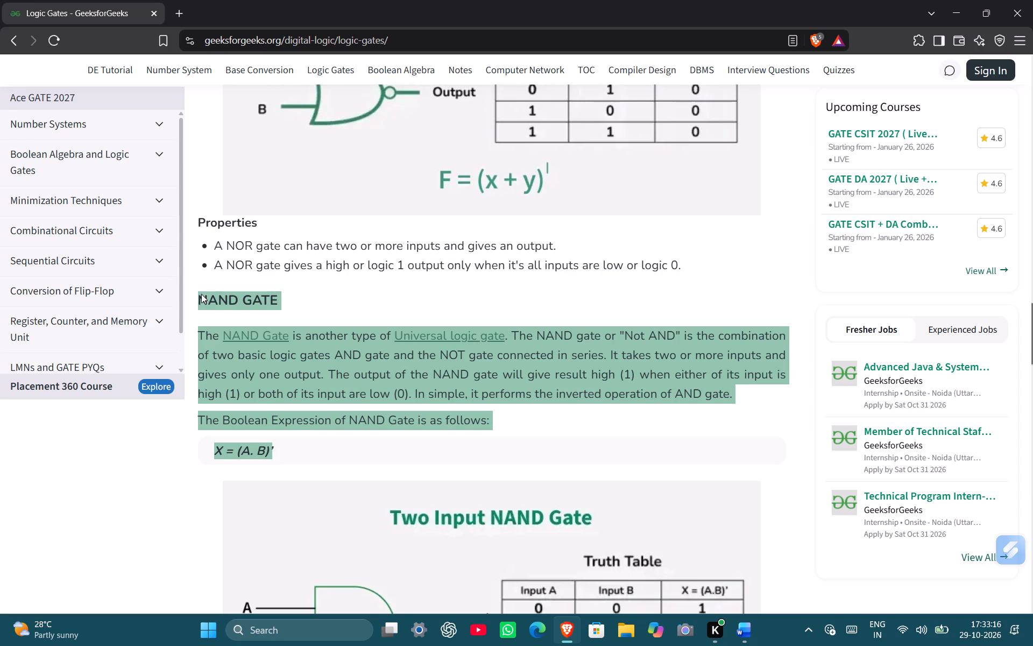
drag(201, 294, 200, 295)
key(ctrl+c)
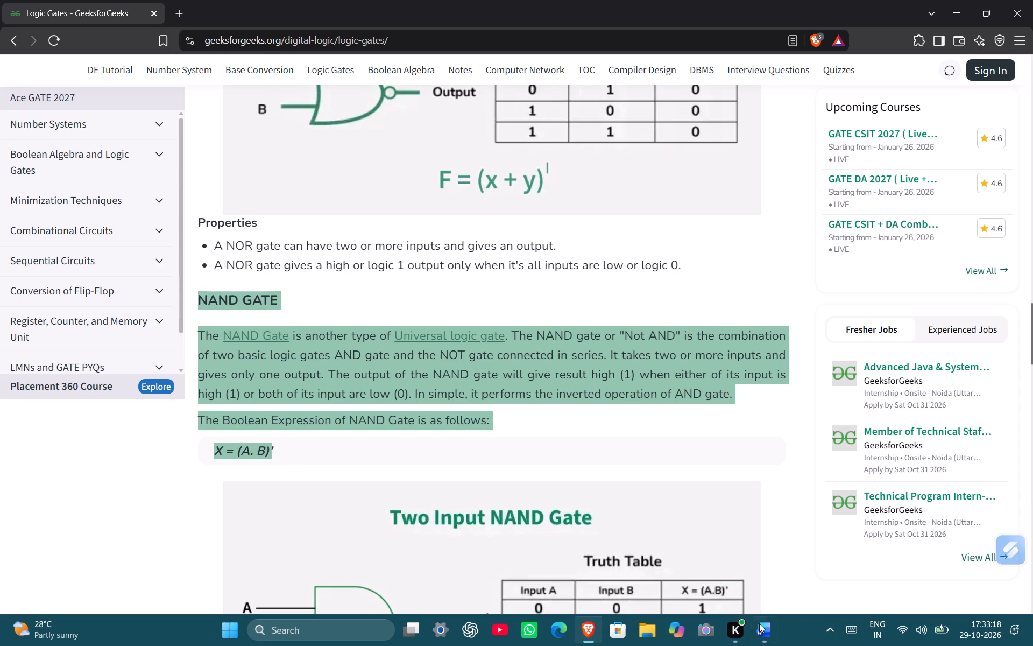
click(773, 630)
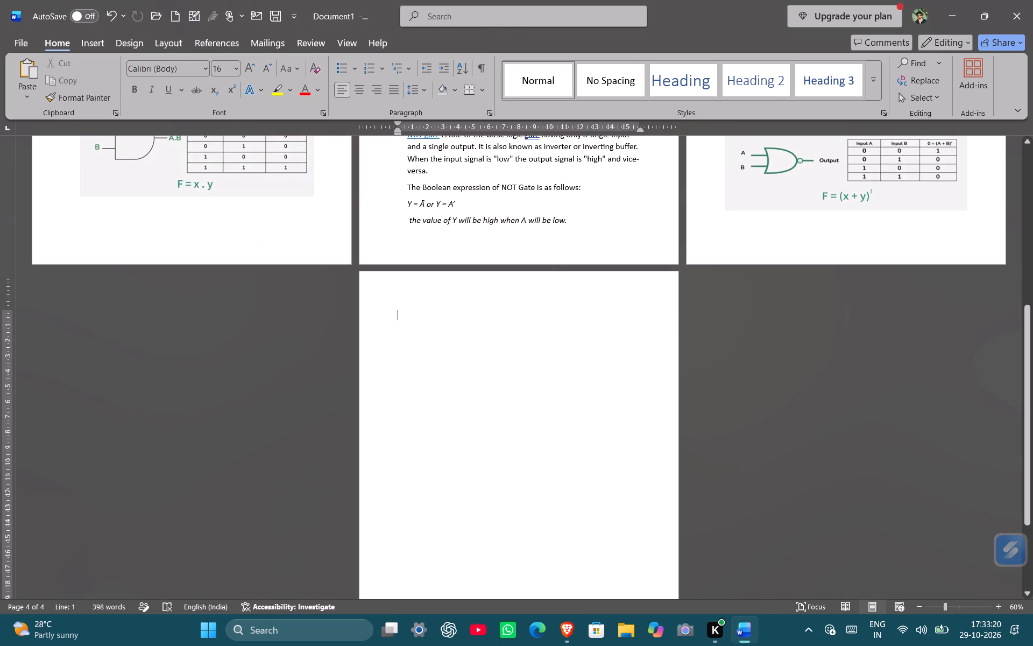
key(ctrl+v)
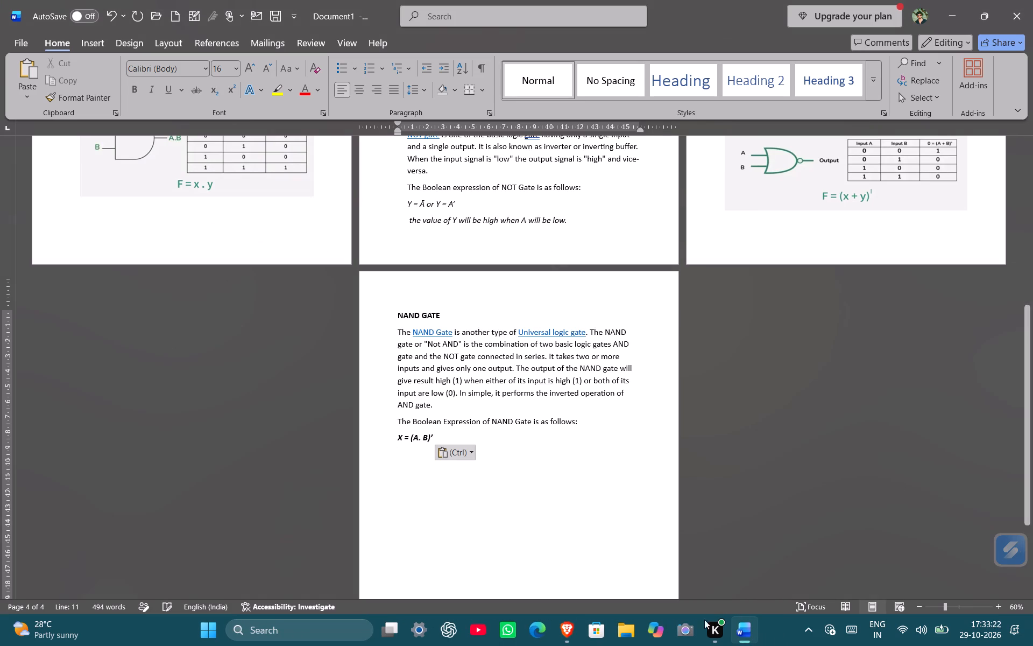